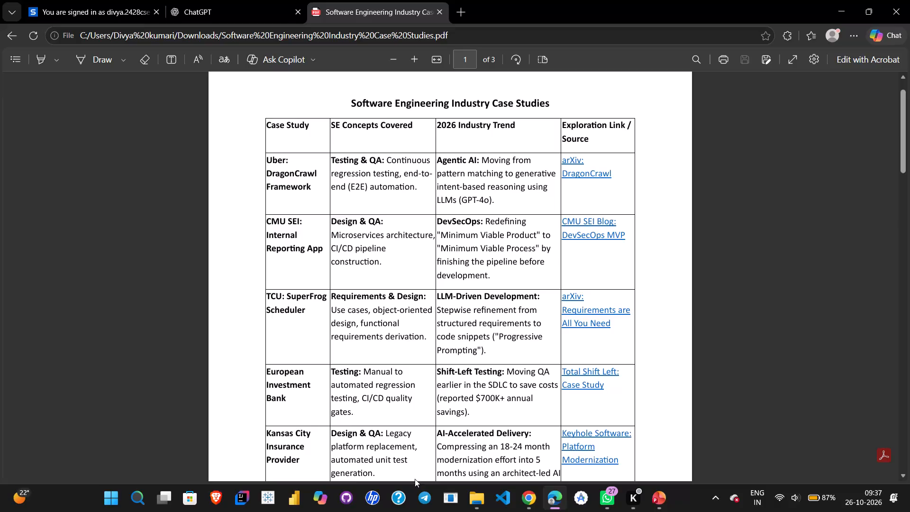
Look through the three-page case studies PDF, reviewing the listed concepts, industry trends, outcomes and source links.
{"action": "scroll", "coordinate": [338, 418], "scroll_direction": "down", "scroll_amount": 1}
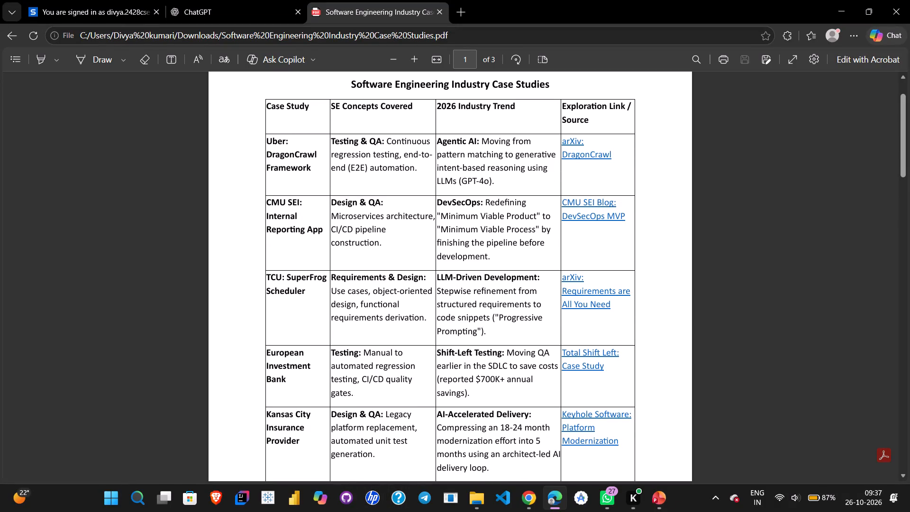
{"action": "scroll", "coordinate": [339, 415], "scroll_direction": "down", "scroll_amount": 1}
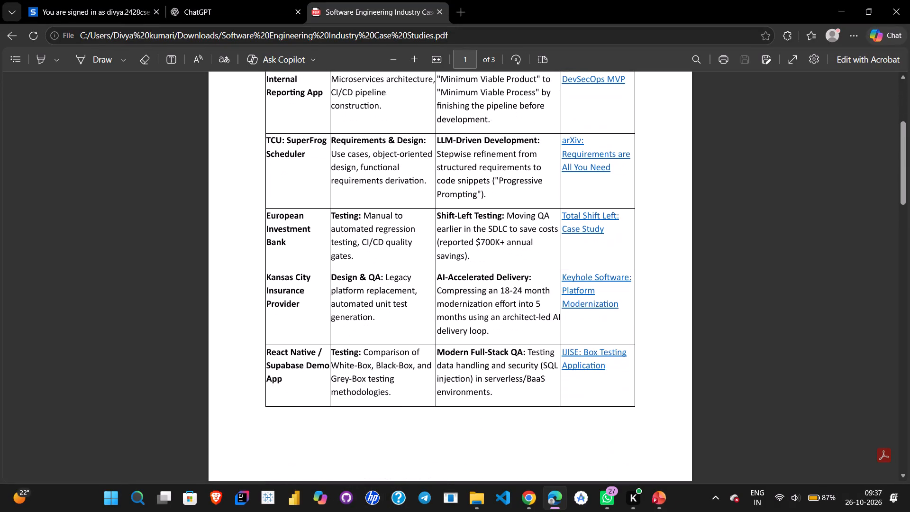
{"action": "scroll", "coordinate": [339, 415], "scroll_direction": "down", "scroll_amount": 5}
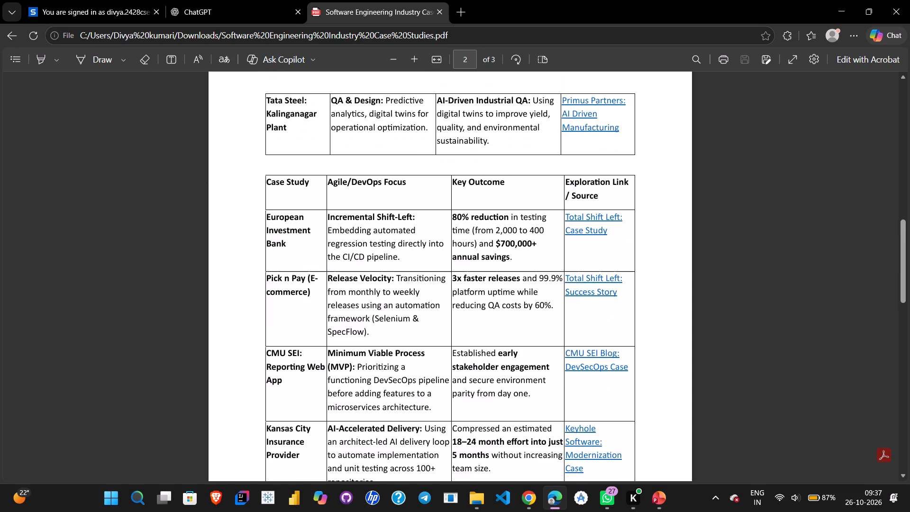
{"action": "scroll", "coordinate": [339, 415], "scroll_direction": "down", "scroll_amount": 7}
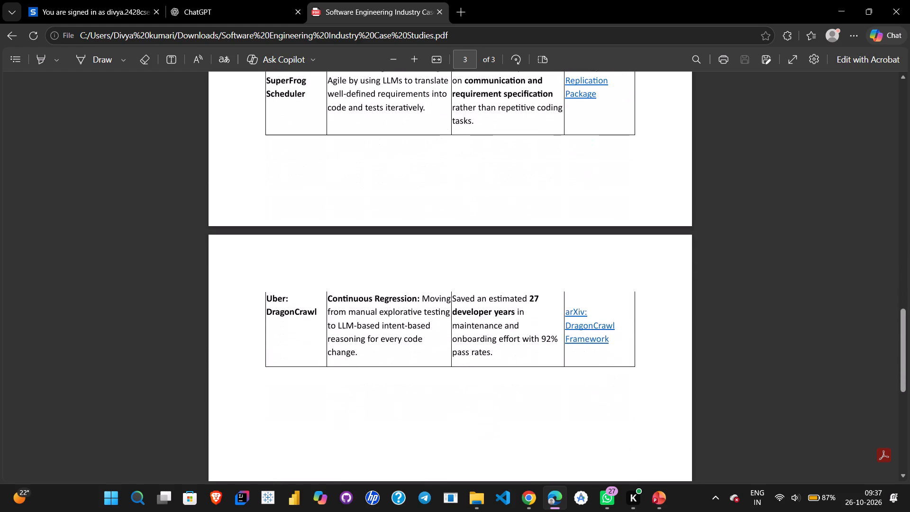
{"action": "scroll", "coordinate": [339, 415], "scroll_direction": "down", "scroll_amount": 8}
{"action": "scroll", "coordinate": [339, 415], "scroll_direction": "up", "scroll_amount": 4}
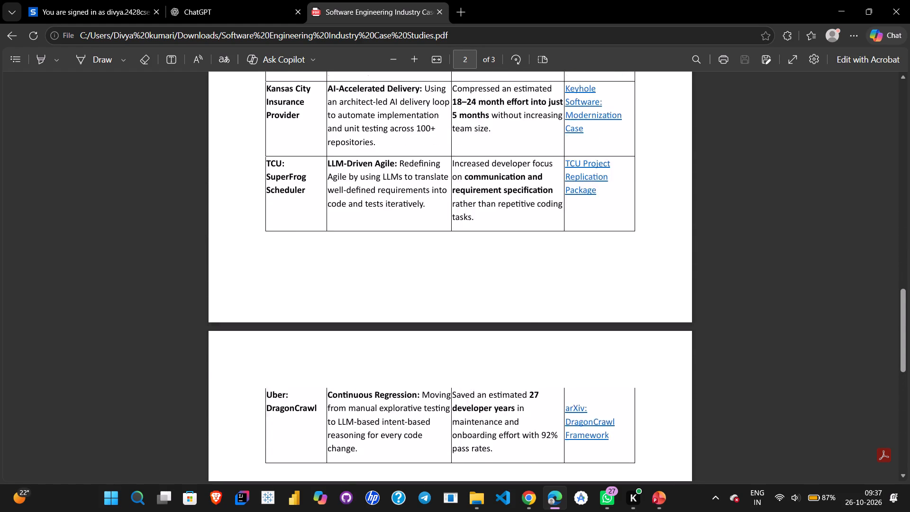
{"action": "scroll", "coordinate": [339, 415], "scroll_direction": "up", "scroll_amount": 3}
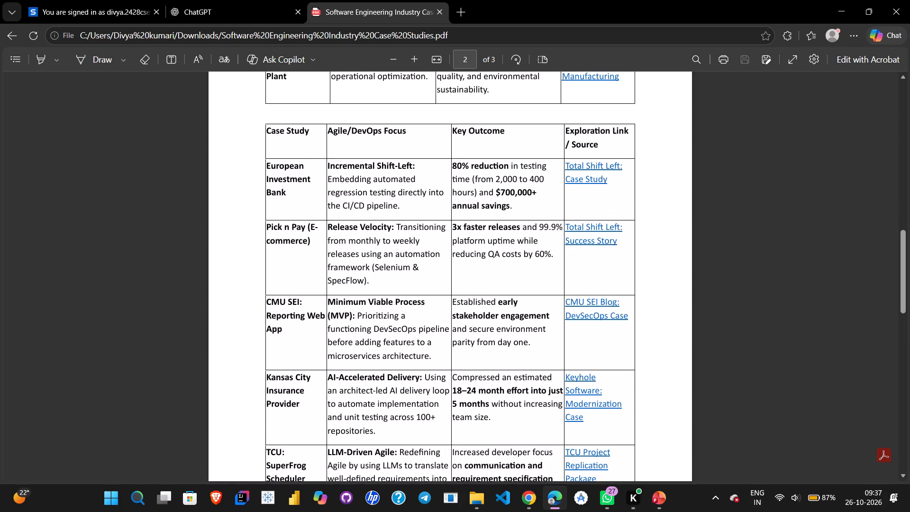
{"action": "scroll", "coordinate": [339, 415], "scroll_direction": "up", "scroll_amount": 1}
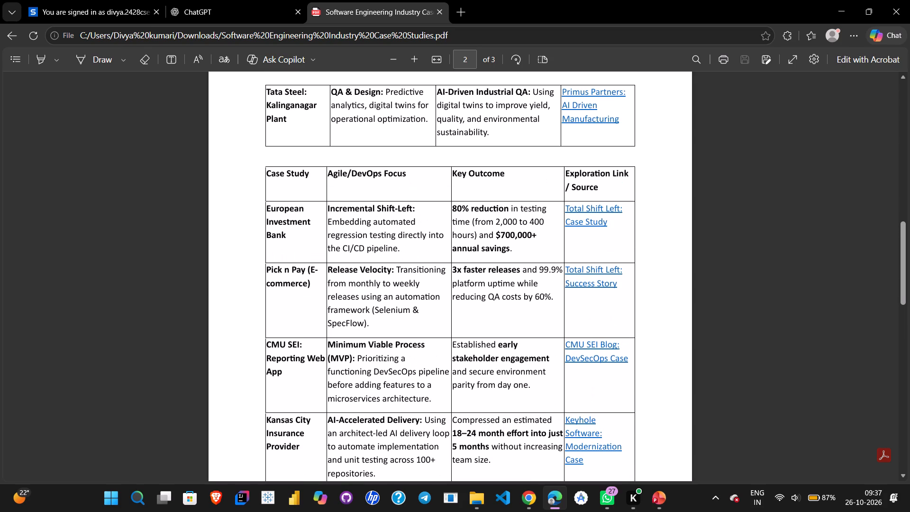
{"action": "scroll", "coordinate": [339, 415], "scroll_direction": "up", "scroll_amount": 2}
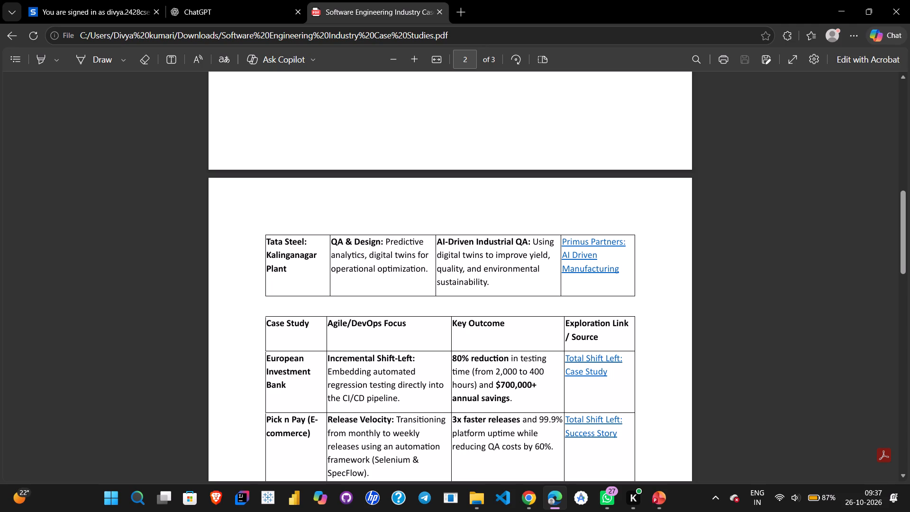
{"action": "scroll", "coordinate": [448, 405], "scroll_direction": "up", "scroll_amount": 5}
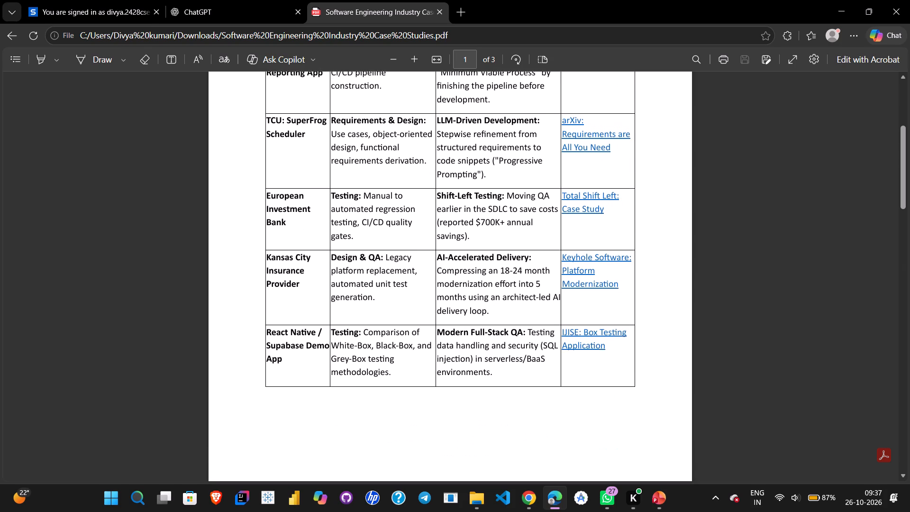
{"action": "scroll", "coordinate": [448, 405], "scroll_direction": "up", "scroll_amount": 2}
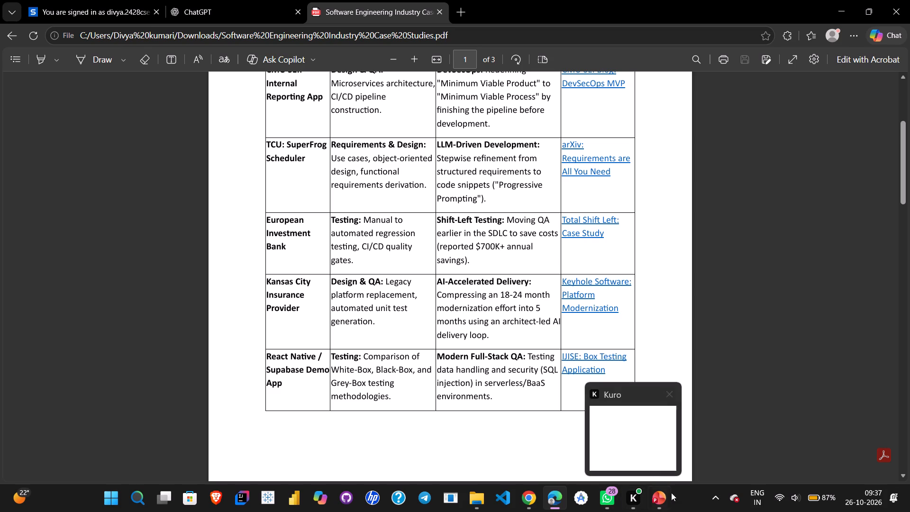
Switch to PowerPoint to check the European Investment Bank presentation, and return to the case studies PDF in Edge.
{"action": "left_click", "coordinate": [658, 505]}
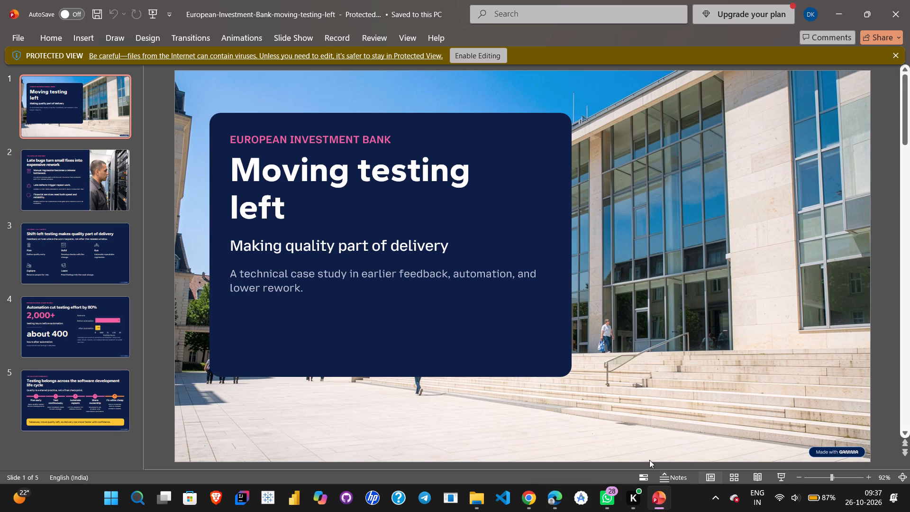
{"action": "left_click", "coordinate": [549, 509]}
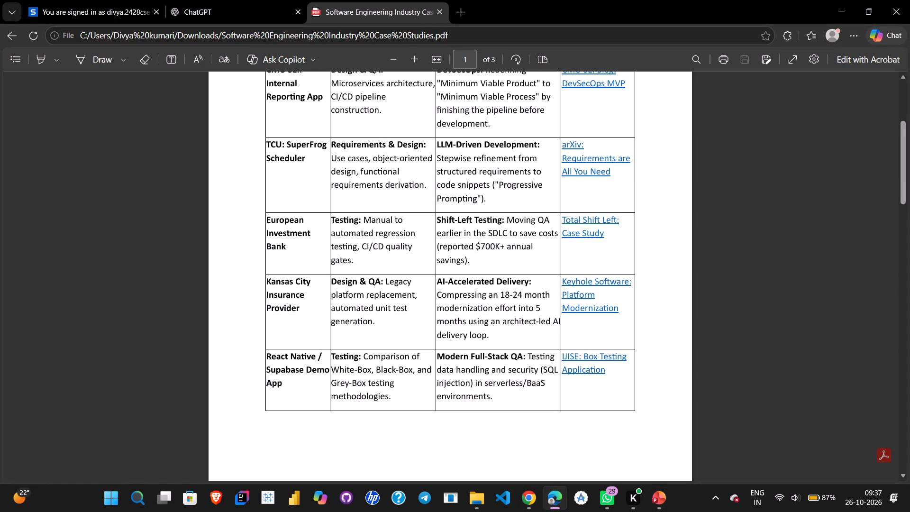
Copy the whole European Investment Bank row from the first table, from the case study name through its source link text.
{"action": "left_click_drag", "start_coordinate": [268, 218], "coordinate": [506, 264]}
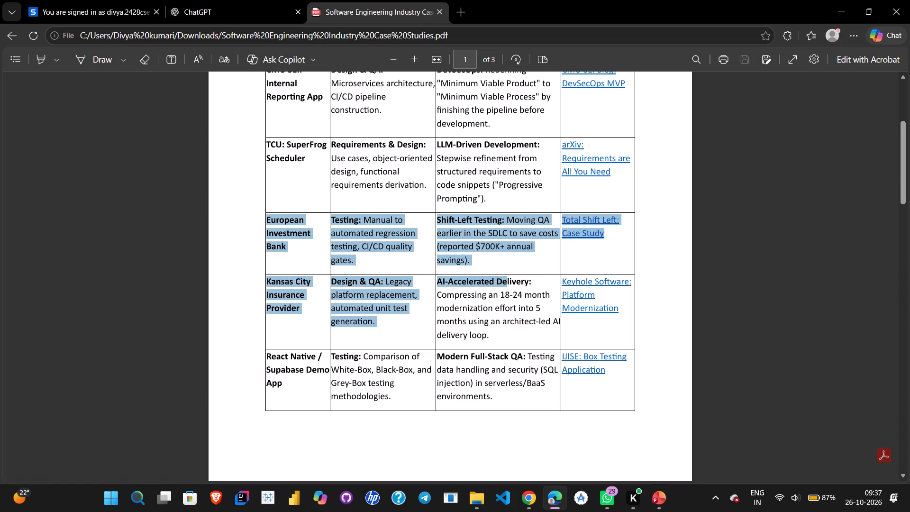
{"action": "left_click_drag", "start_coordinate": [506, 264], "coordinate": [590, 255]}
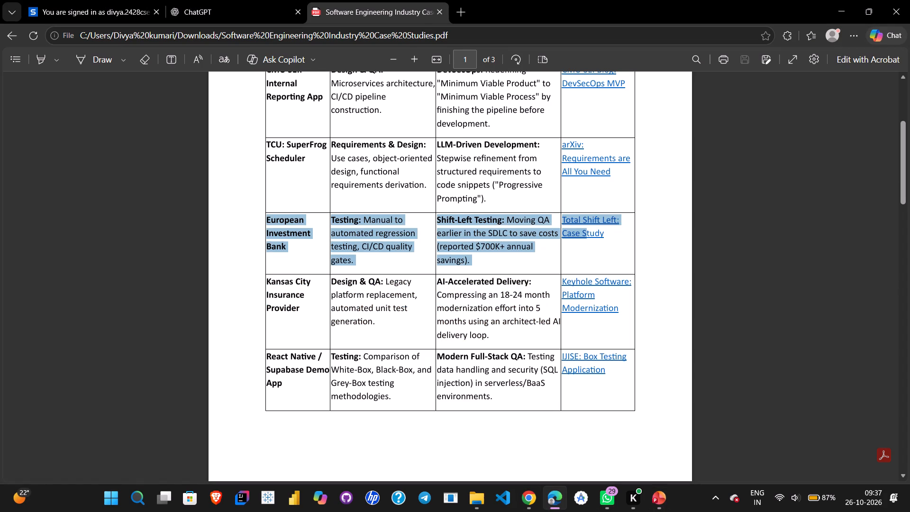
{"action": "left_click_drag", "start_coordinate": [590, 255], "coordinate": [608, 238]}
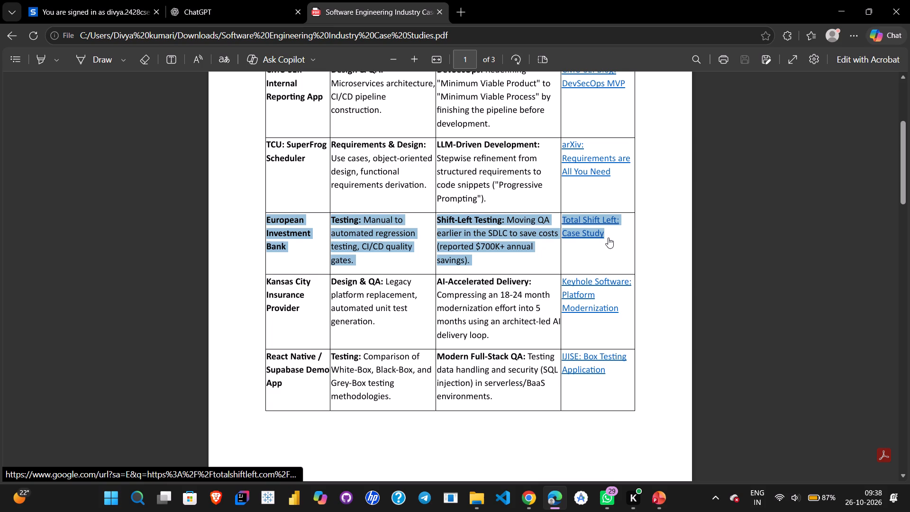
{"action": "key", "text": "ctrl+c"}
{"action": "left_click", "coordinate": [596, 255]}
Open the European Investment Bank row's "Total Shift Left: Case Study" source and continue through the redirect to the totalshiftleft.com article.
{"action": "left_click", "coordinate": [589, 229]}
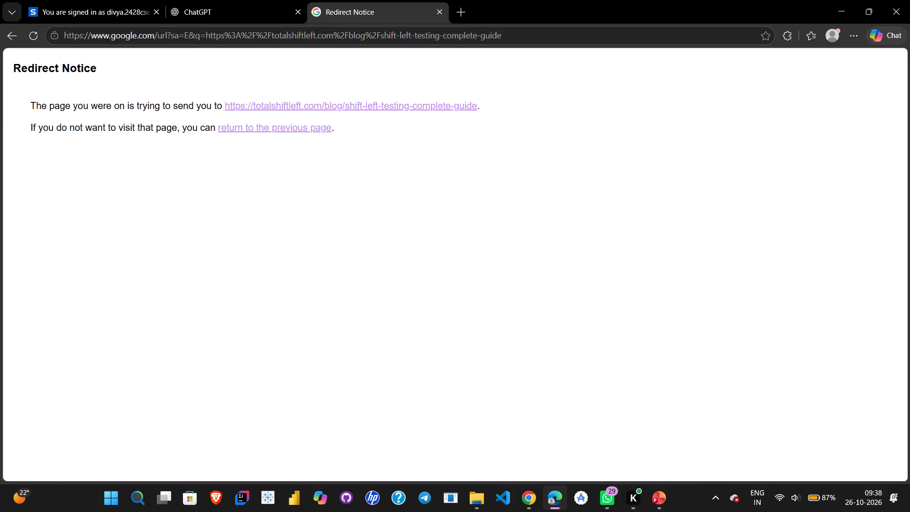
{"action": "left_click", "coordinate": [279, 105]}
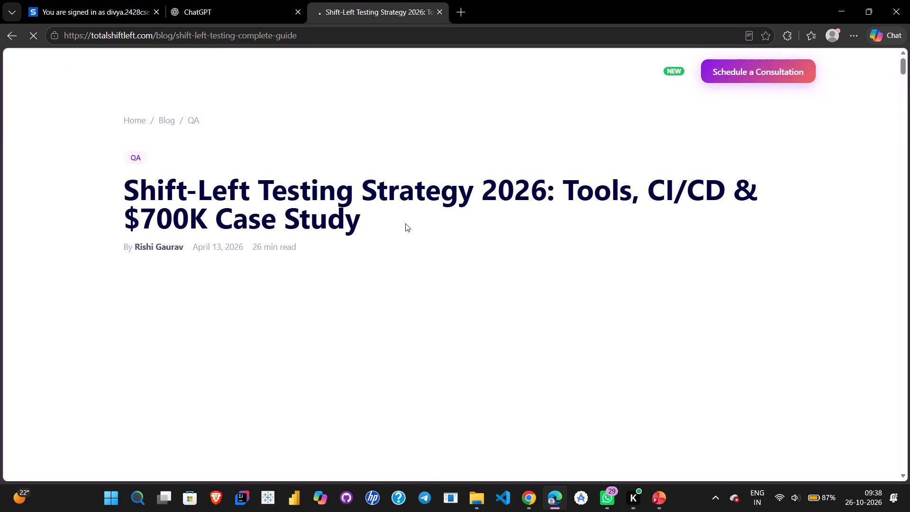
Skim the shift-left testing article from its key takeaways through the testing checklist, and return to its title.
{"action": "scroll", "coordinate": [405, 223], "scroll_direction": "down", "scroll_amount": 5}
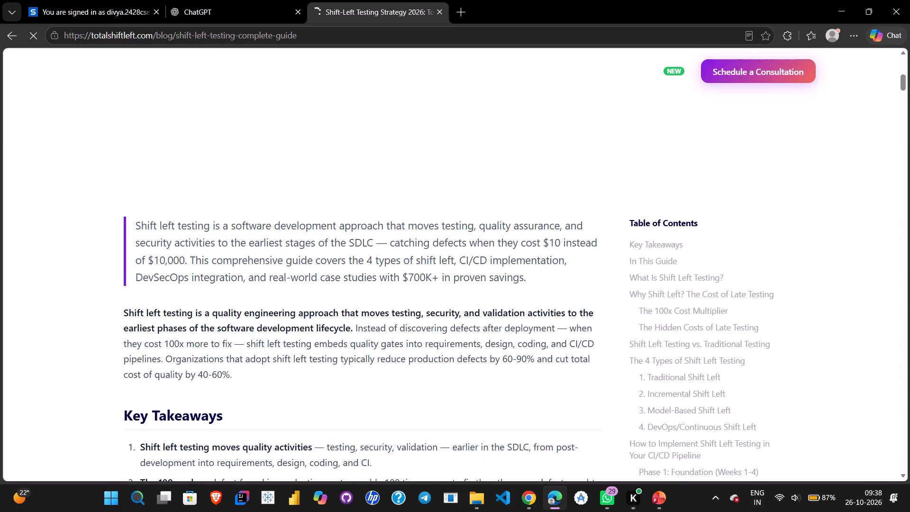
{"action": "scroll", "coordinate": [405, 223], "scroll_direction": "down", "scroll_amount": 3}
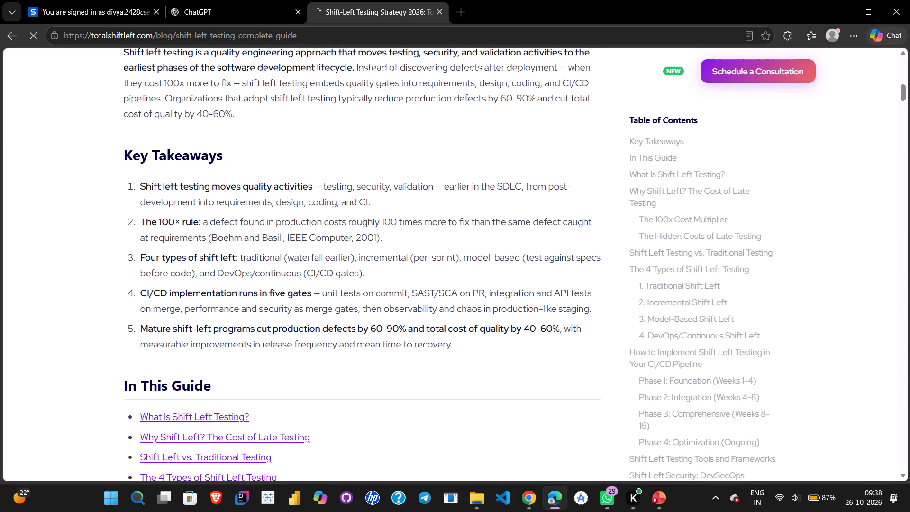
{"action": "scroll", "coordinate": [405, 223], "scroll_direction": "down", "scroll_amount": 10}
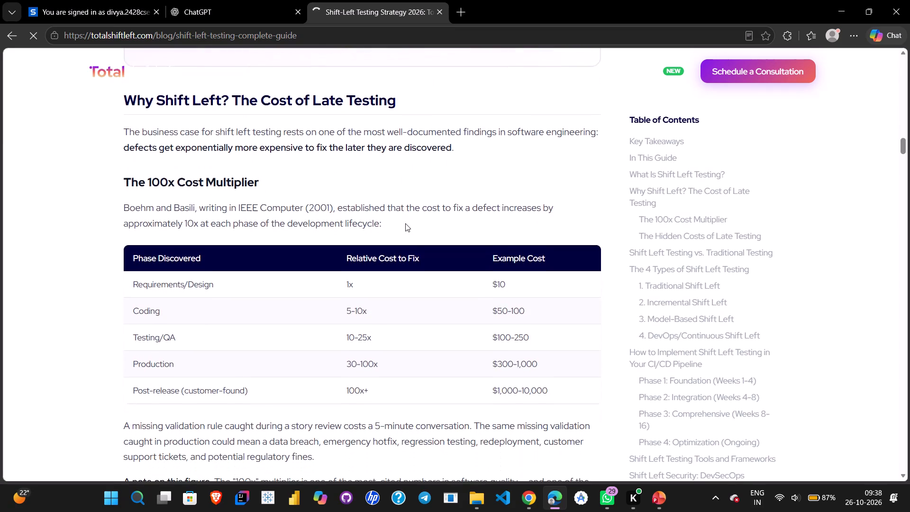
{"action": "scroll", "coordinate": [405, 223], "scroll_direction": "down", "scroll_amount": 7}
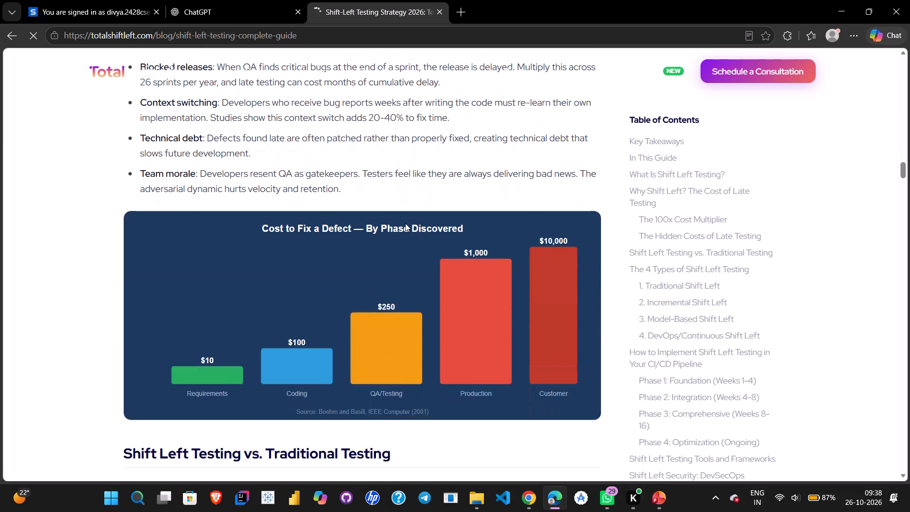
{"action": "scroll", "coordinate": [405, 223], "scroll_direction": "down", "scroll_amount": 4}
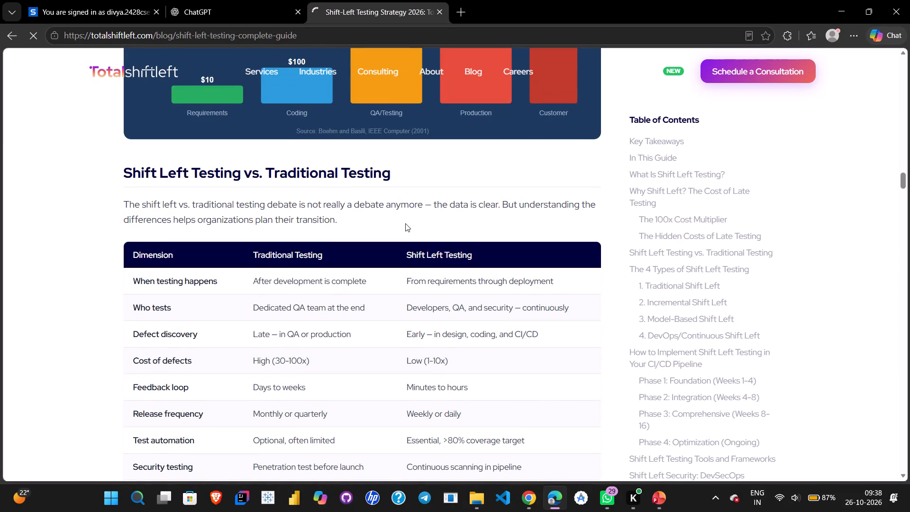
{"action": "scroll", "coordinate": [405, 223], "scroll_direction": "down", "scroll_amount": 9}
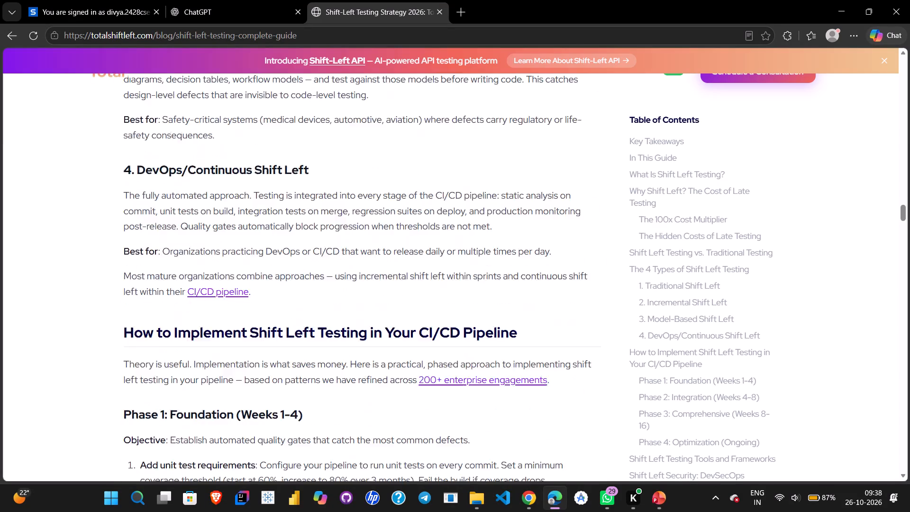
{"action": "scroll", "coordinate": [405, 223], "scroll_direction": "down", "scroll_amount": 3}
{"action": "scroll", "coordinate": [405, 223], "scroll_direction": "up", "scroll_amount": 7}
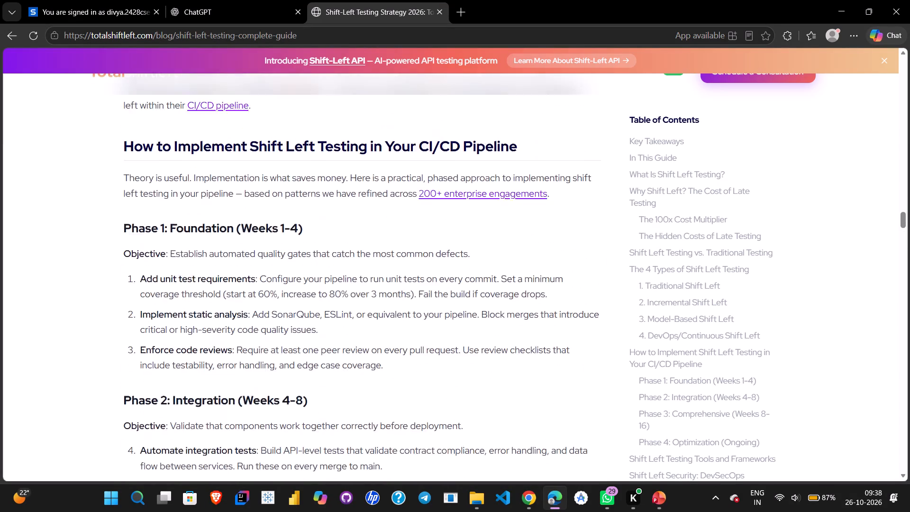
{"action": "scroll", "coordinate": [405, 223], "scroll_direction": "down", "scroll_amount": 4}
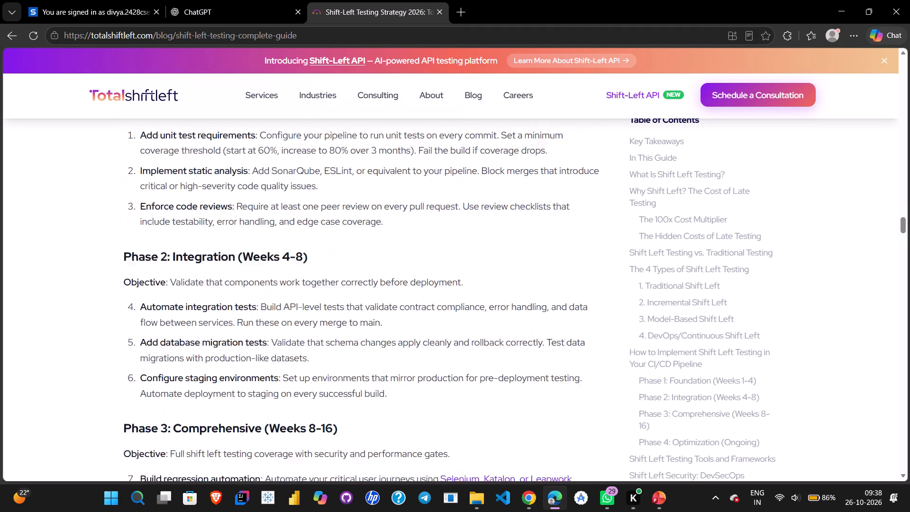
{"action": "scroll", "coordinate": [405, 223], "scroll_direction": "down", "scroll_amount": 10}
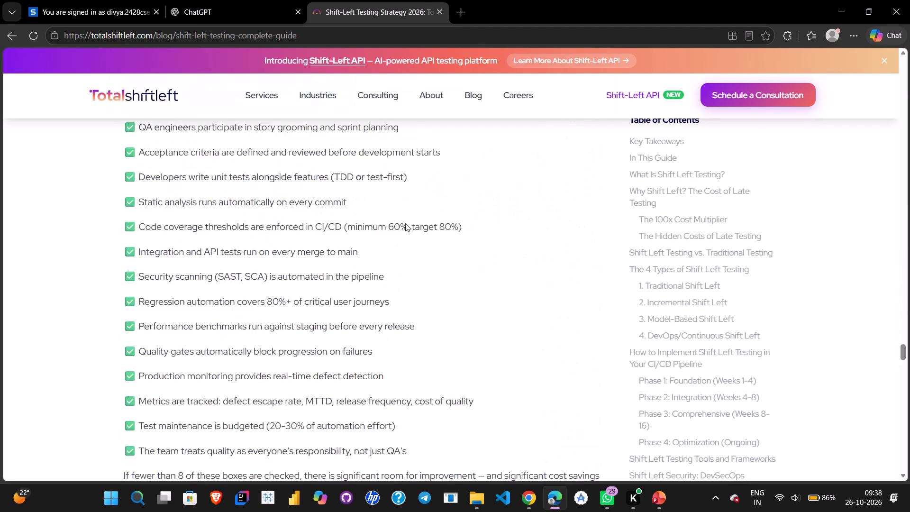
{"action": "scroll", "coordinate": [405, 223], "scroll_direction": "down", "scroll_amount": 4}
{"action": "scroll", "coordinate": [405, 223], "scroll_direction": "up", "scroll_amount": 17}
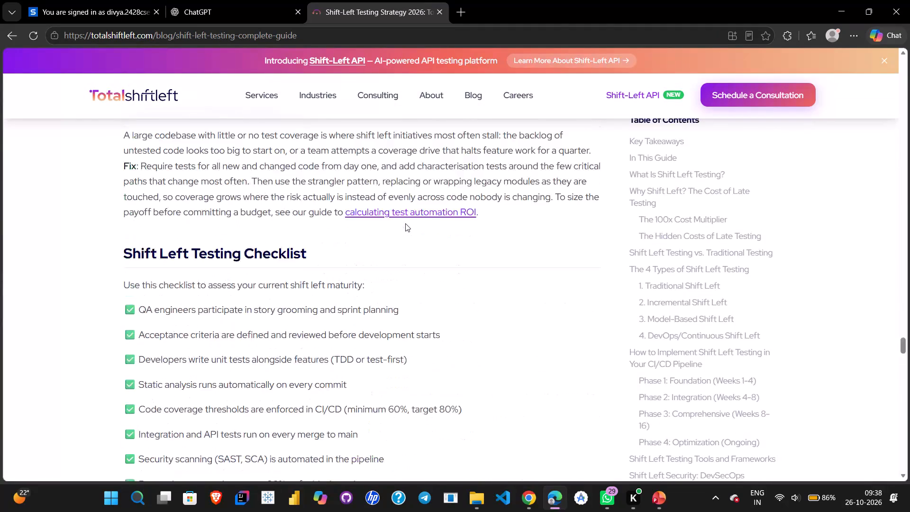
{"action": "scroll", "coordinate": [405, 223], "scroll_direction": "up", "scroll_amount": 17}
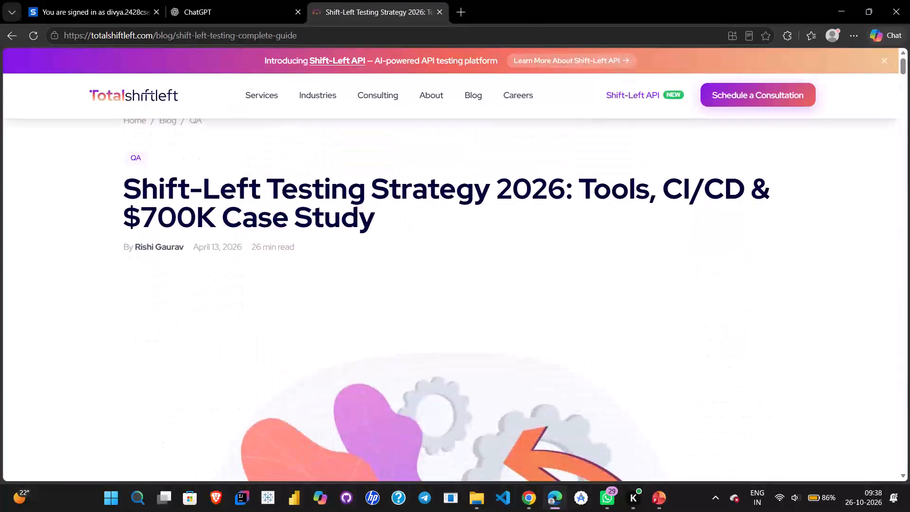
{"action": "left_click_drag", "start_coordinate": [332, 194], "coordinate": [357, 193]}
{"action": "key", "text": "ctrl+a"}
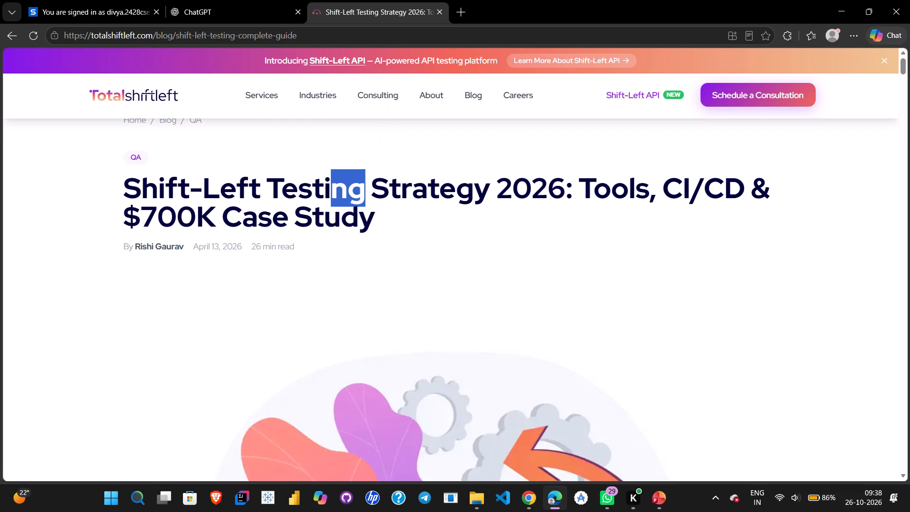
{"action": "left_click_drag", "start_coordinate": [124, 191], "coordinate": [322, 500]}
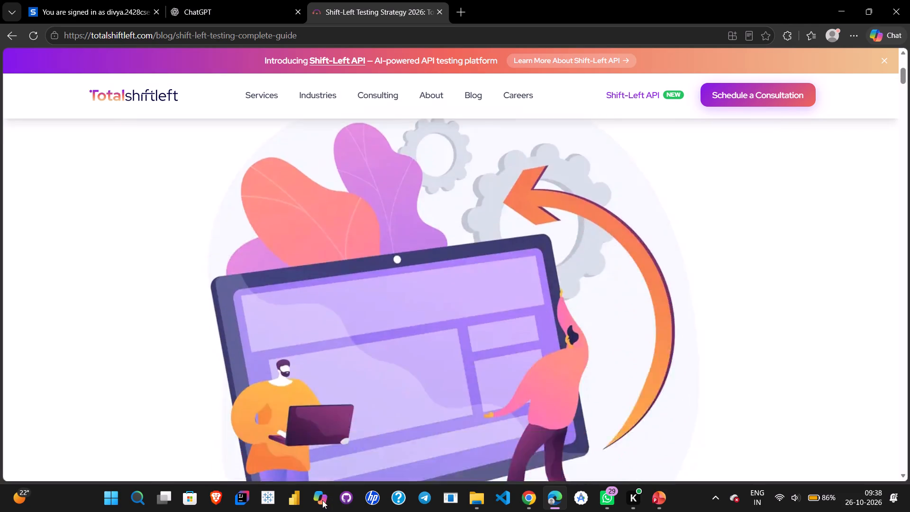
{"action": "left_click_drag", "start_coordinate": [322, 500], "coordinate": [322, 511]}
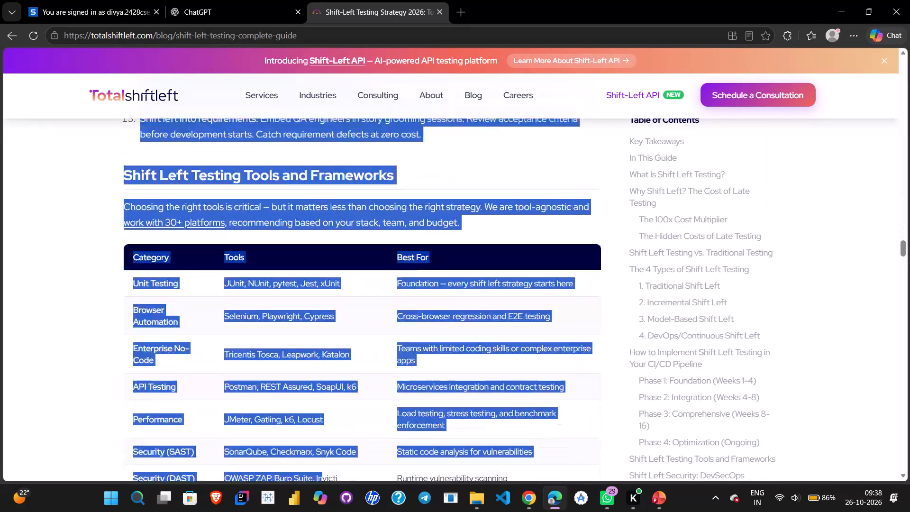
{"action": "left_click_drag", "start_coordinate": [322, 511], "coordinate": [317, 457]}
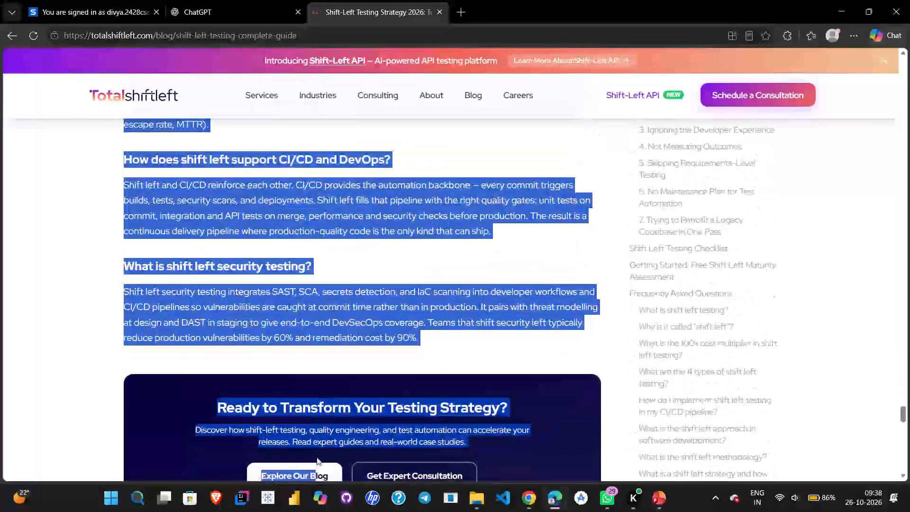
{"action": "left_click_drag", "start_coordinate": [317, 457], "coordinate": [378, 147]}
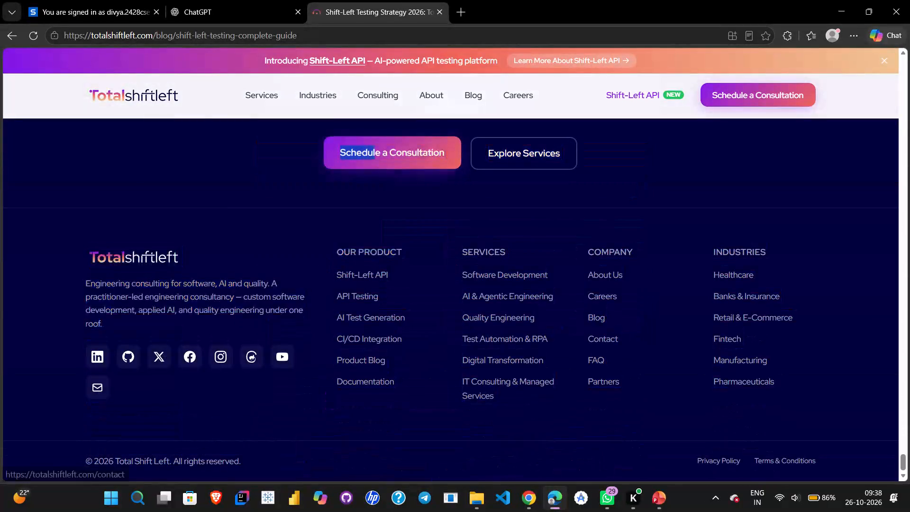
{"action": "left_click_drag", "start_coordinate": [378, 147], "coordinate": [395, 77]}
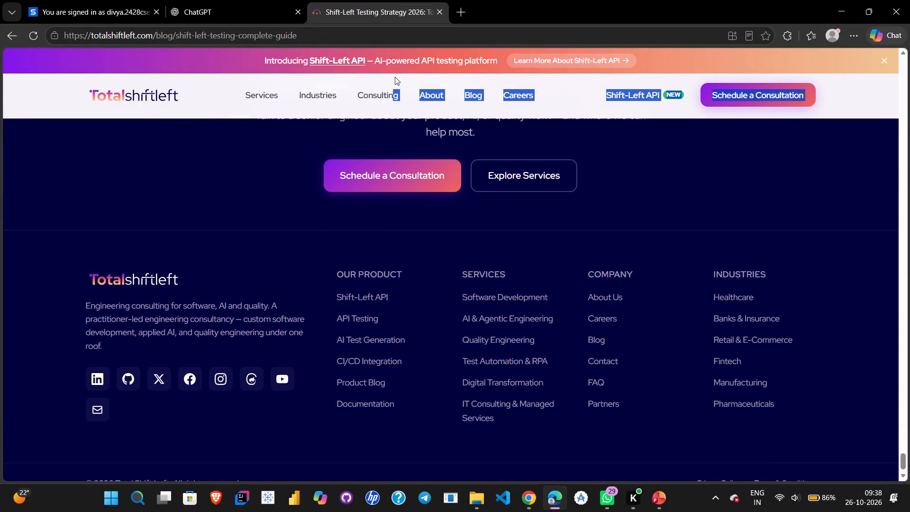
{"action": "left_click_drag", "start_coordinate": [395, 77], "coordinate": [427, 10]}
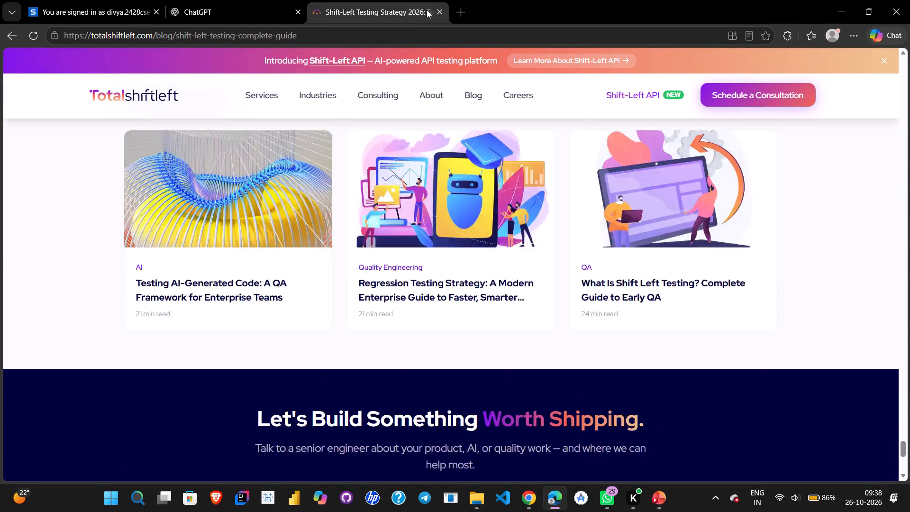
{"action": "left_click_drag", "start_coordinate": [427, 10], "coordinate": [407, 68]}
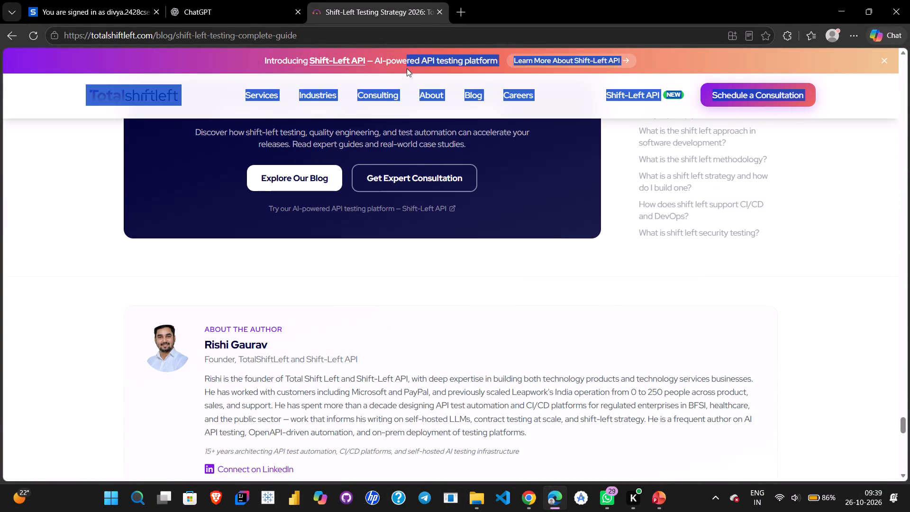
{"action": "left_click_drag", "start_coordinate": [407, 68], "coordinate": [384, 451]}
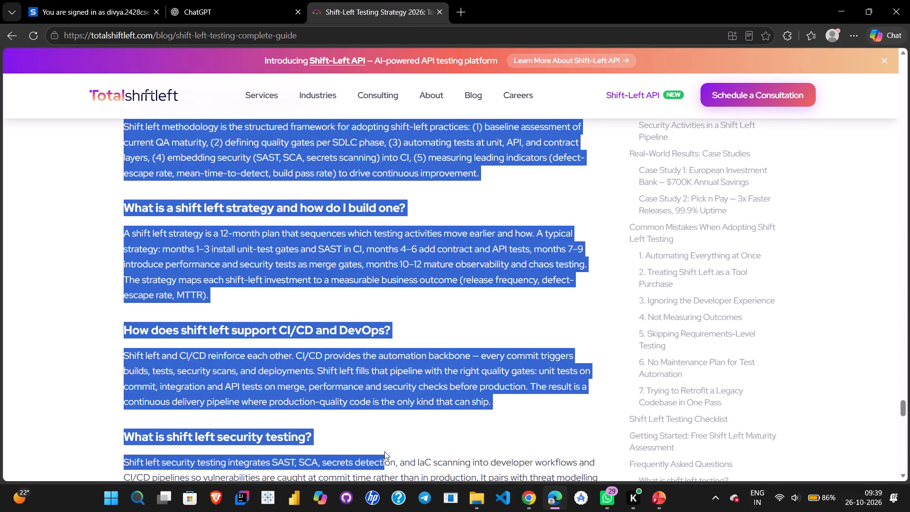
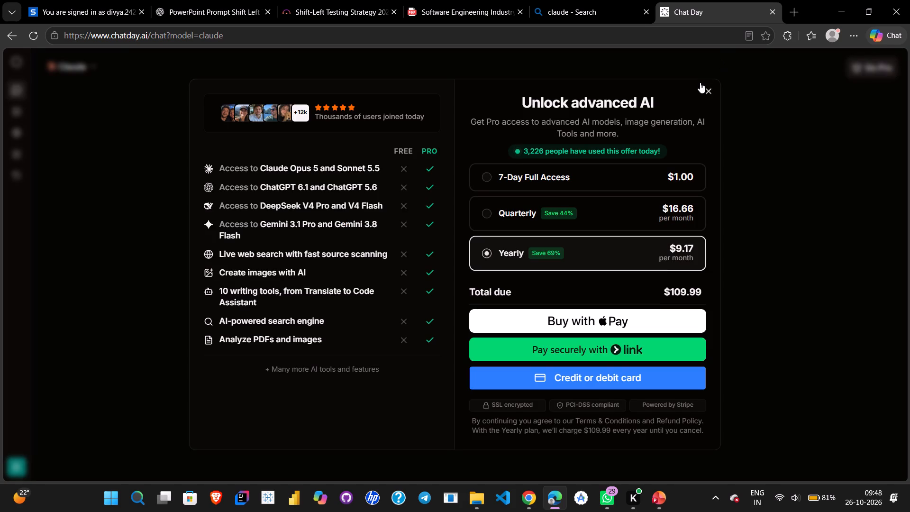
{"action": "left_click", "coordinate": [705, 89]}
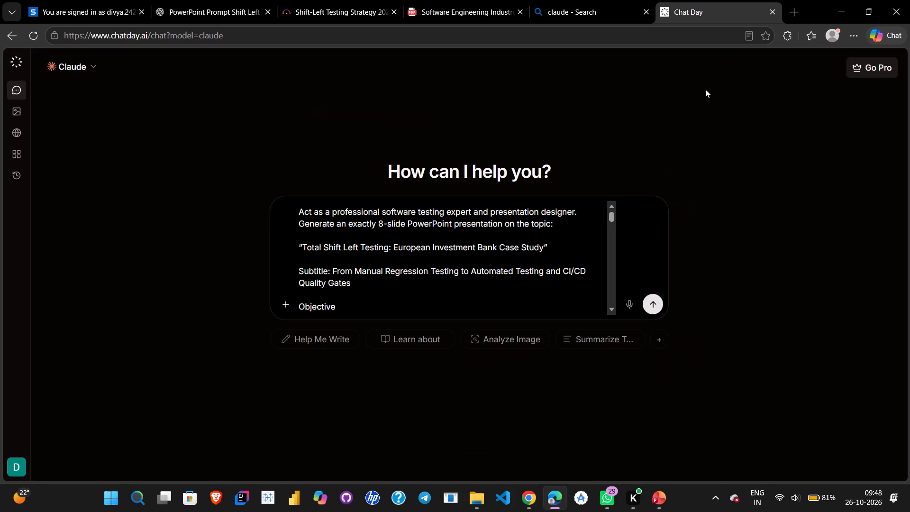
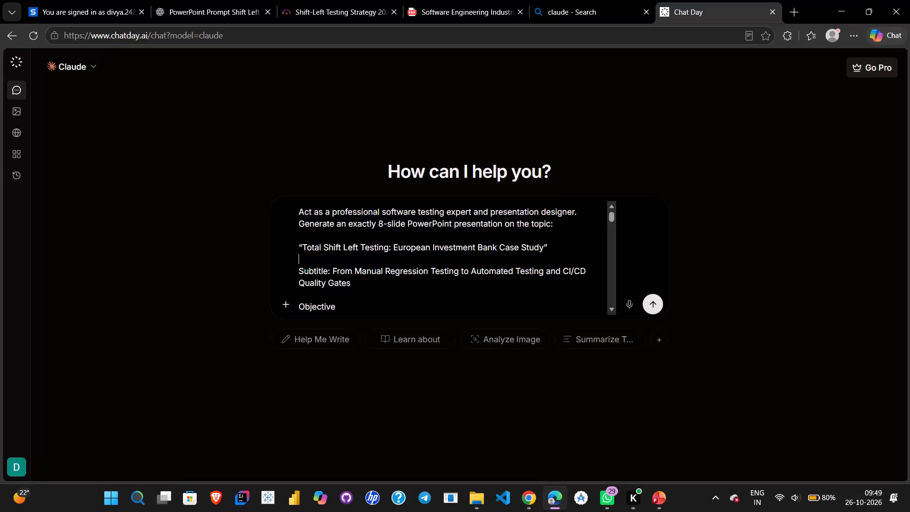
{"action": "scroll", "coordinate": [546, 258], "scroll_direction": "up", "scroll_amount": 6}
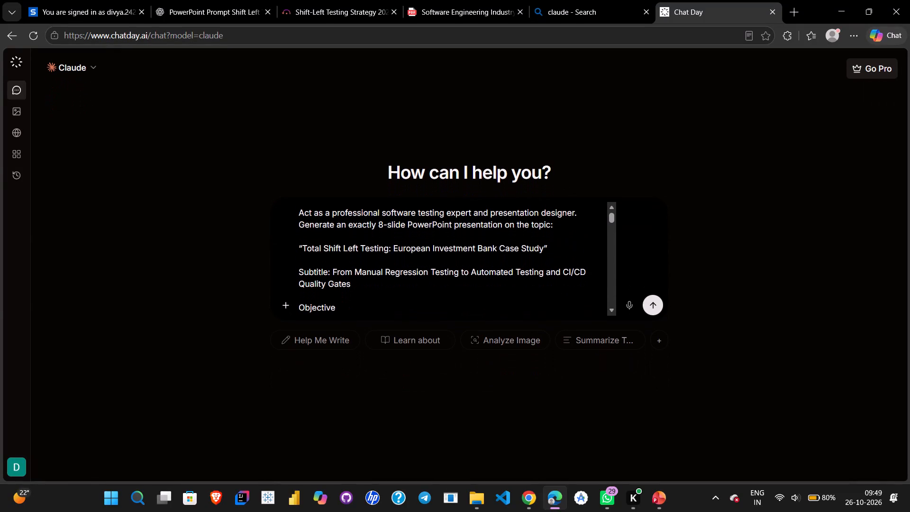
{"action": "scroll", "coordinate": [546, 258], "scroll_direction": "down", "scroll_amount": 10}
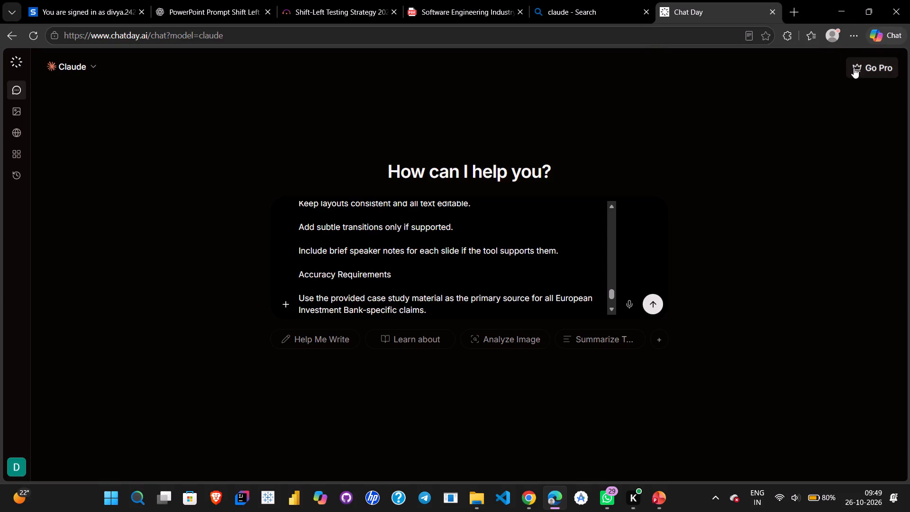
Open the Chat Day account settings and log out of the current free account.
{"action": "left_click", "coordinate": [18, 464]}
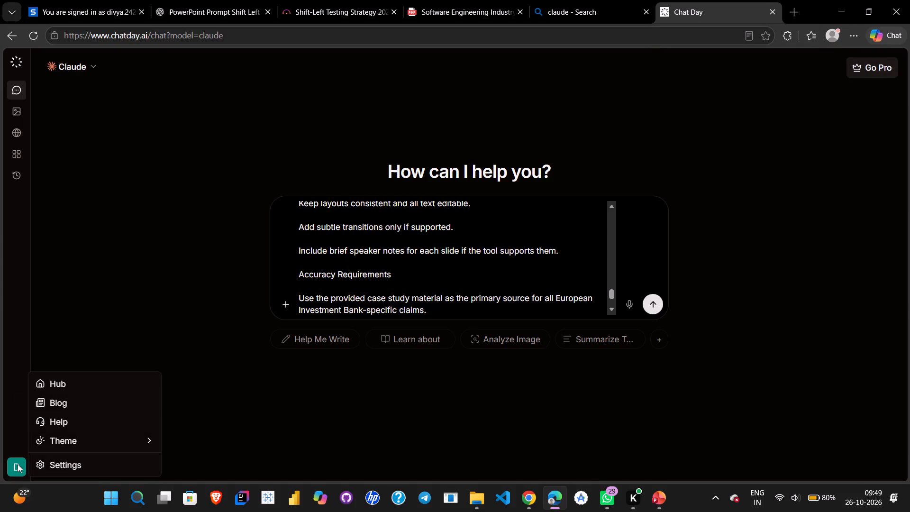
{"action": "left_click", "coordinate": [70, 465]}
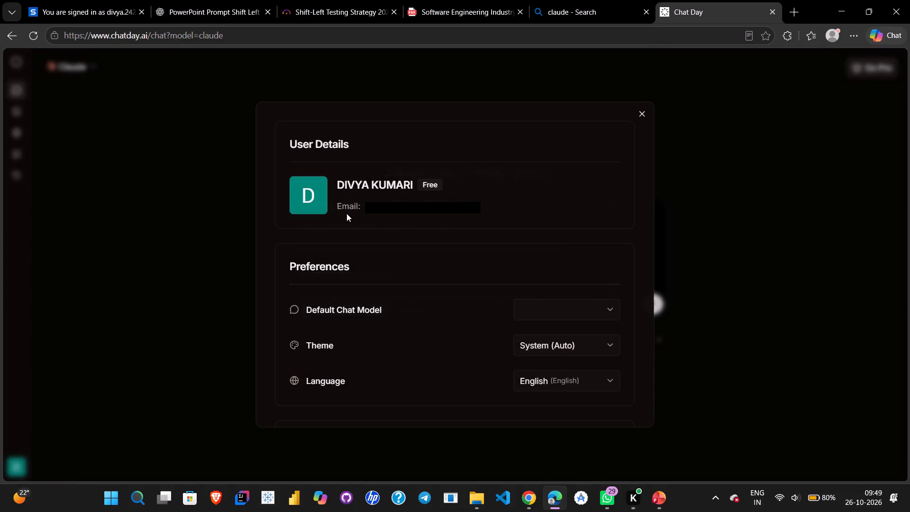
{"action": "scroll", "coordinate": [421, 235], "scroll_direction": "down", "scroll_amount": 3}
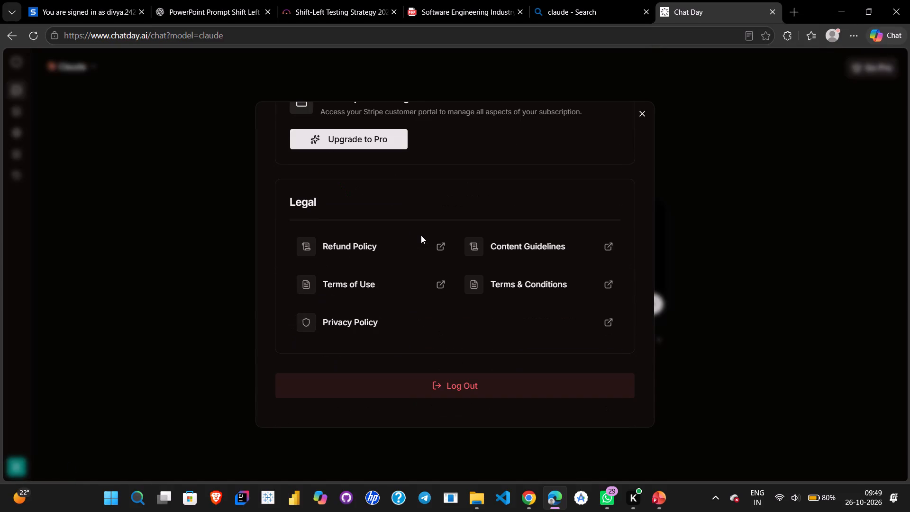
{"action": "scroll", "coordinate": [412, 387], "scroll_direction": "up", "scroll_amount": 1}
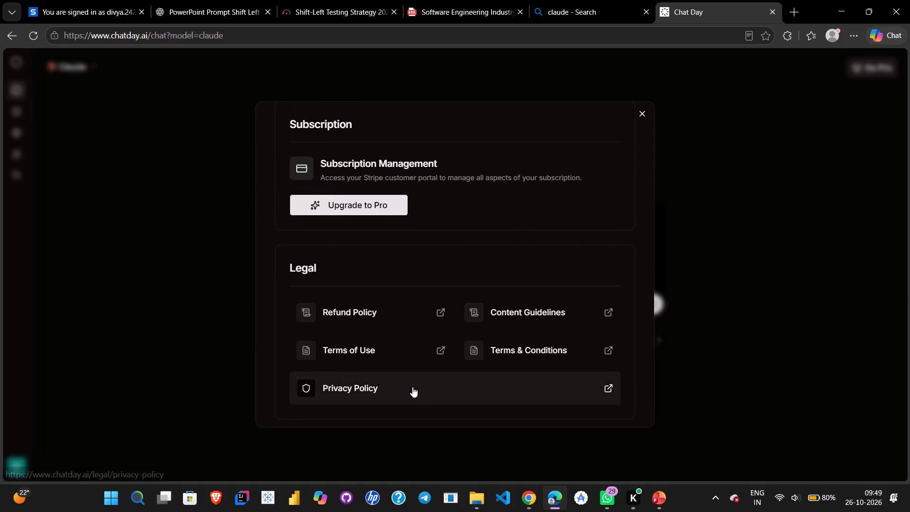
{"action": "scroll", "coordinate": [412, 387], "scroll_direction": "down", "scroll_amount": 2}
{"action": "left_click", "coordinate": [424, 388]}
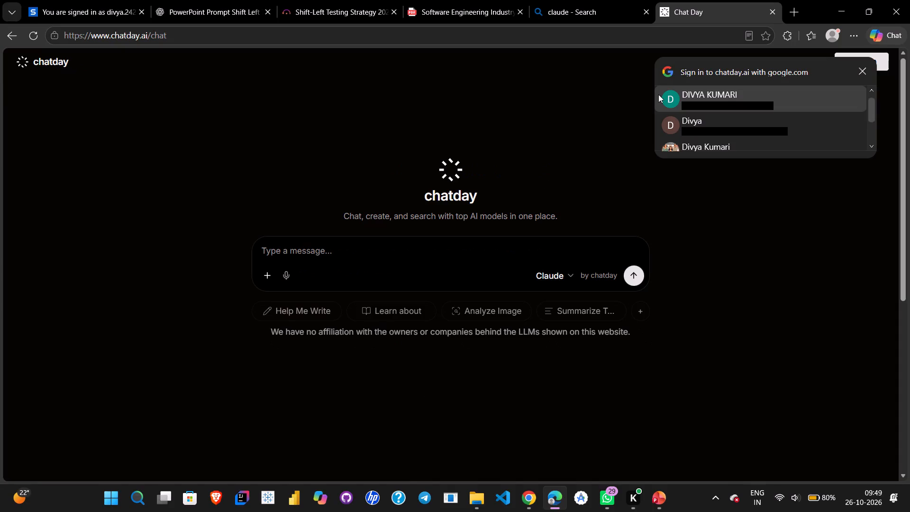
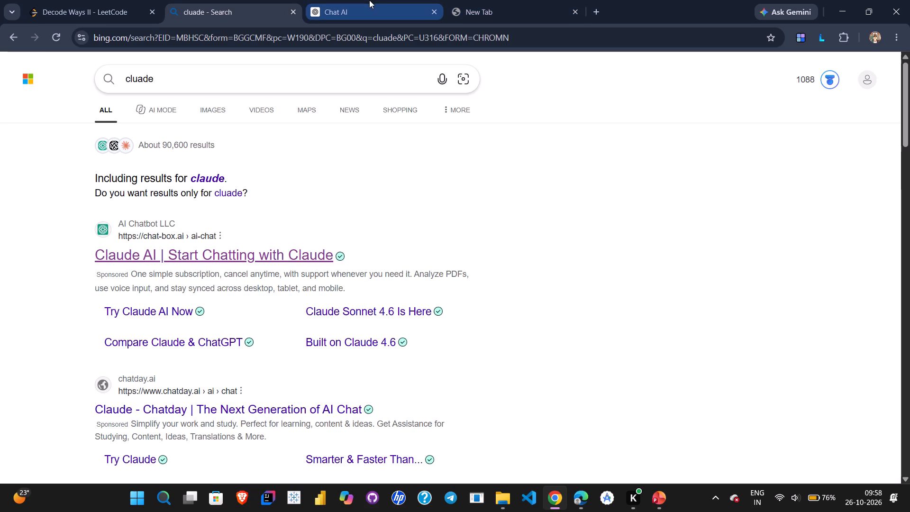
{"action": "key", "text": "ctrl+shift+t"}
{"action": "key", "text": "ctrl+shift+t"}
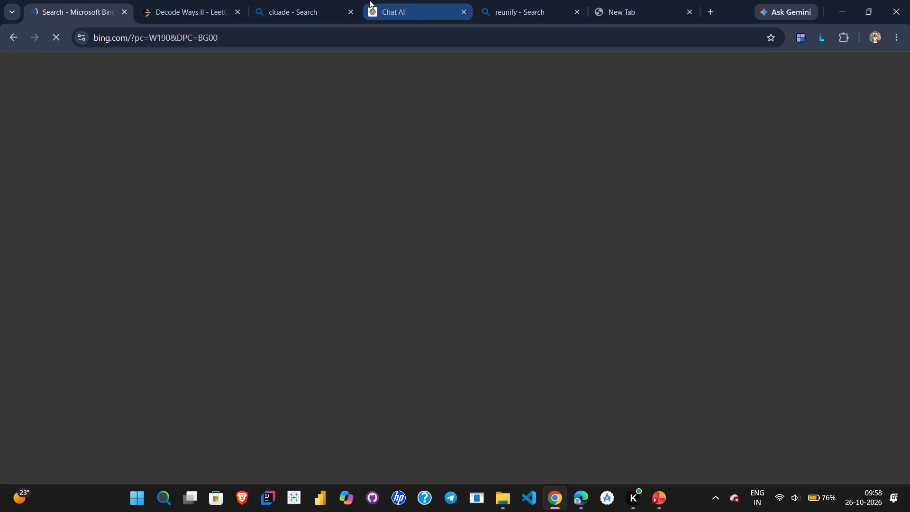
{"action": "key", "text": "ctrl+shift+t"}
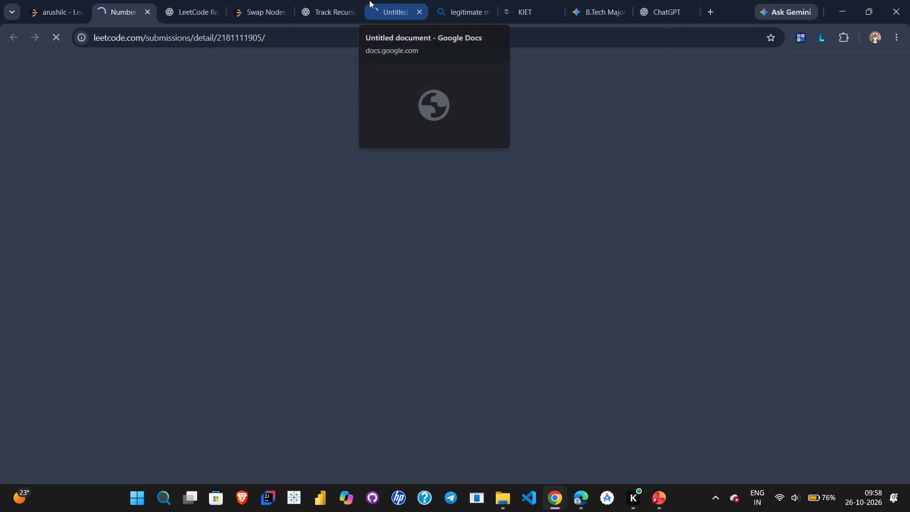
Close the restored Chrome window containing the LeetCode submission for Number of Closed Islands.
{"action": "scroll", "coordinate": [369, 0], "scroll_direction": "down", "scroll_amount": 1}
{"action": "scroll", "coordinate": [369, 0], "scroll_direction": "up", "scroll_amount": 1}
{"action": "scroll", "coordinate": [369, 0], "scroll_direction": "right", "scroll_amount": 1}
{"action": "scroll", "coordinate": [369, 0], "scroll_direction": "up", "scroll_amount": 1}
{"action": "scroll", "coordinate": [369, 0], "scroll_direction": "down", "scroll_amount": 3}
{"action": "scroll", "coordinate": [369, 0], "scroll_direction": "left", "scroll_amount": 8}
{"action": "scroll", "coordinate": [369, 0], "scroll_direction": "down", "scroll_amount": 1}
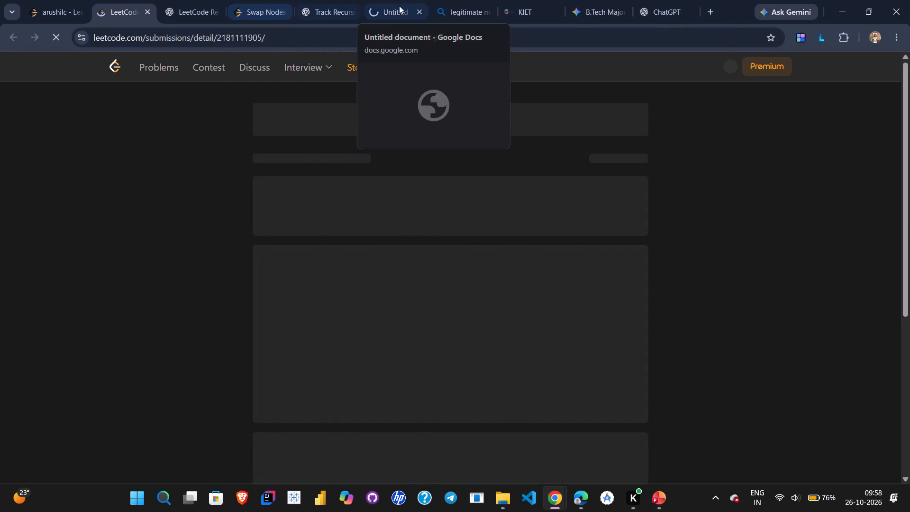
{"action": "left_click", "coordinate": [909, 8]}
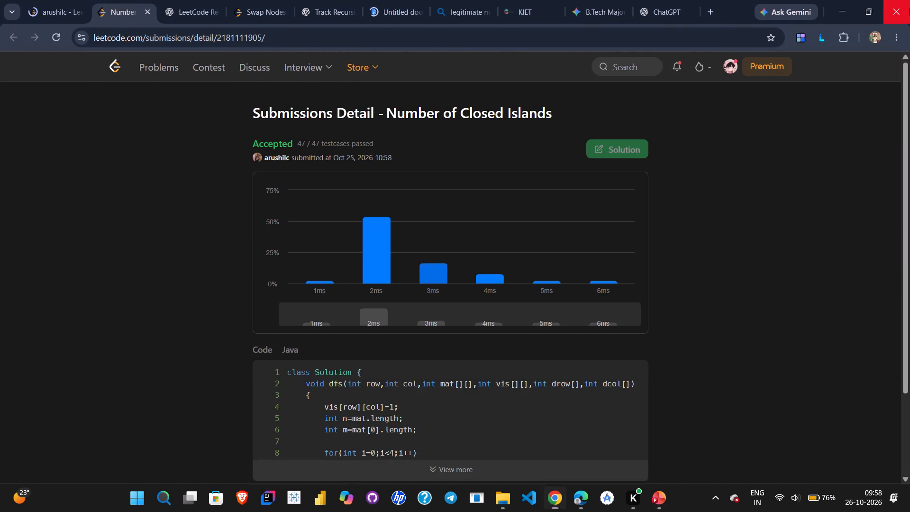
Check the restored "cluade" search results, close the remaining Chrome window and leave the Chat AI site without saving.
{"action": "scroll", "coordinate": [510, 50], "scroll_direction": "left", "scroll_amount": 2}
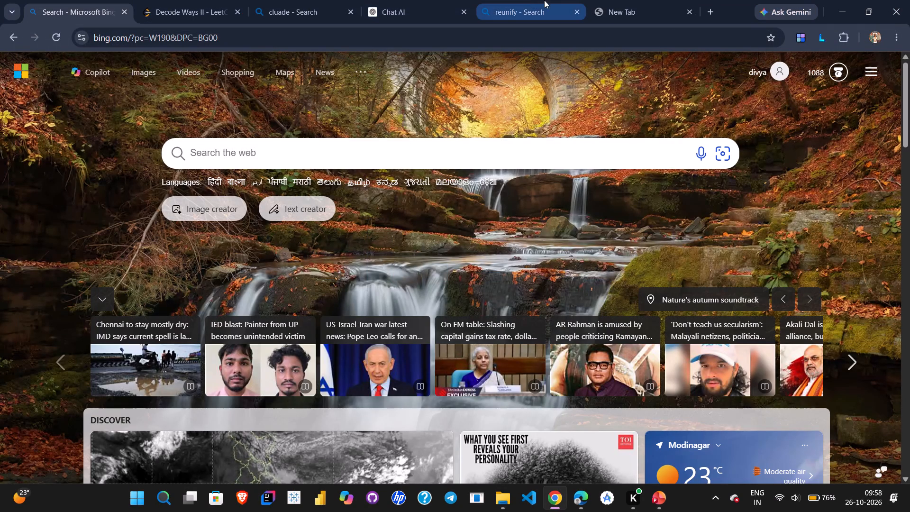
{"action": "scroll", "coordinate": [238, 0], "scroll_direction": "down", "scroll_amount": 1}
{"action": "left_click", "coordinate": [304, 0]}
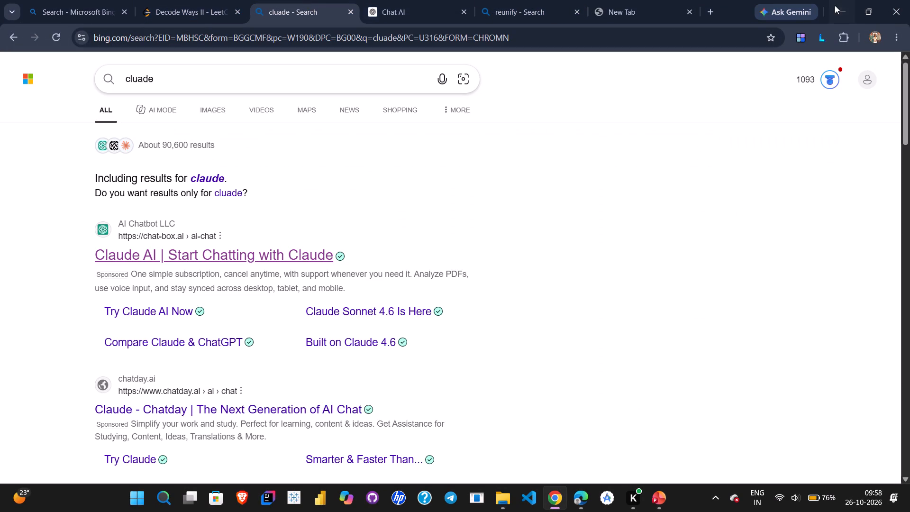
{"action": "left_click", "coordinate": [909, 0]}
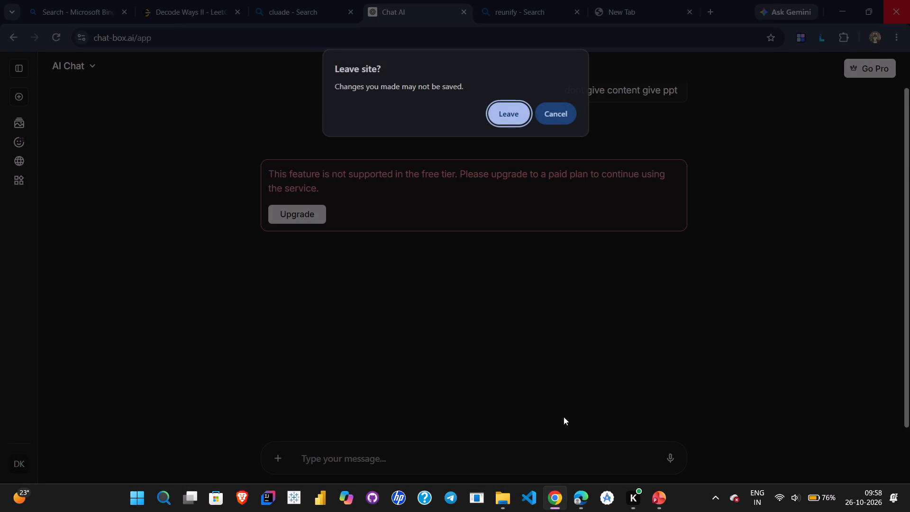
{"action": "left_click", "coordinate": [512, 110]}
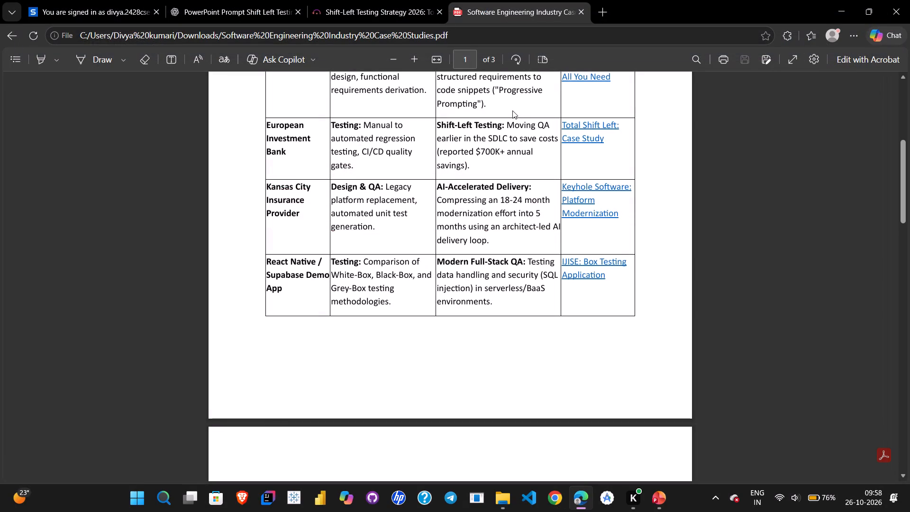
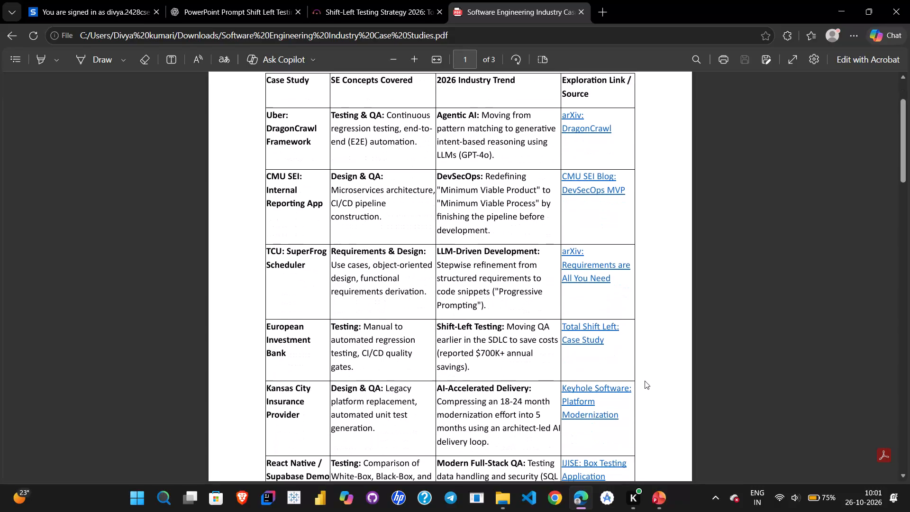
Read through the case study tables in the Software Engineering Industry Case Studies PDF, including the European Investment Bank entries.
{"action": "scroll", "coordinate": [645, 381], "scroll_direction": "down", "scroll_amount": 2}
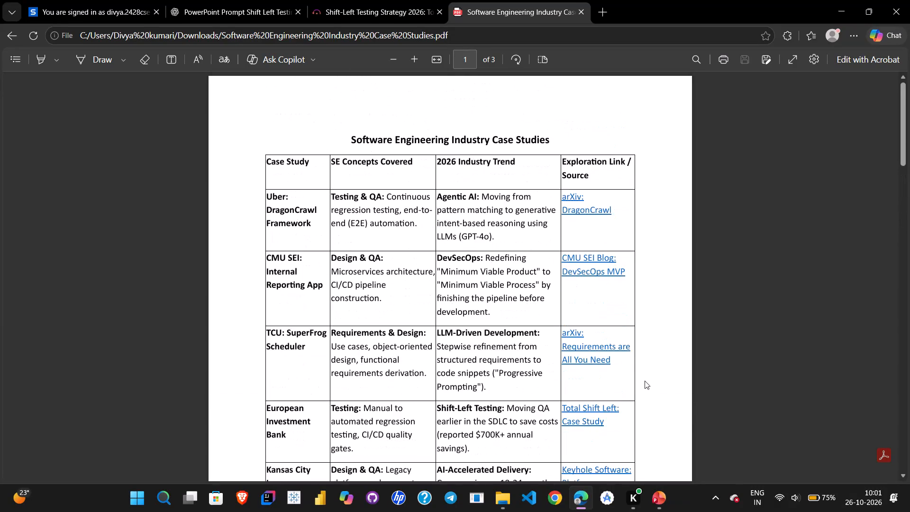
{"action": "scroll", "coordinate": [645, 381], "scroll_direction": "down", "scroll_amount": 3}
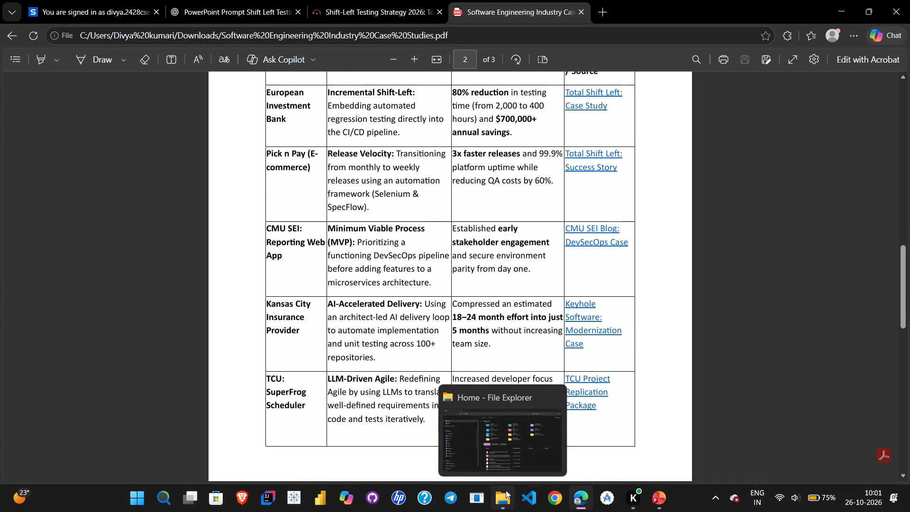
Switch to Chrome and open it with the Person 1 profile.
{"action": "left_click", "coordinate": [556, 503]}
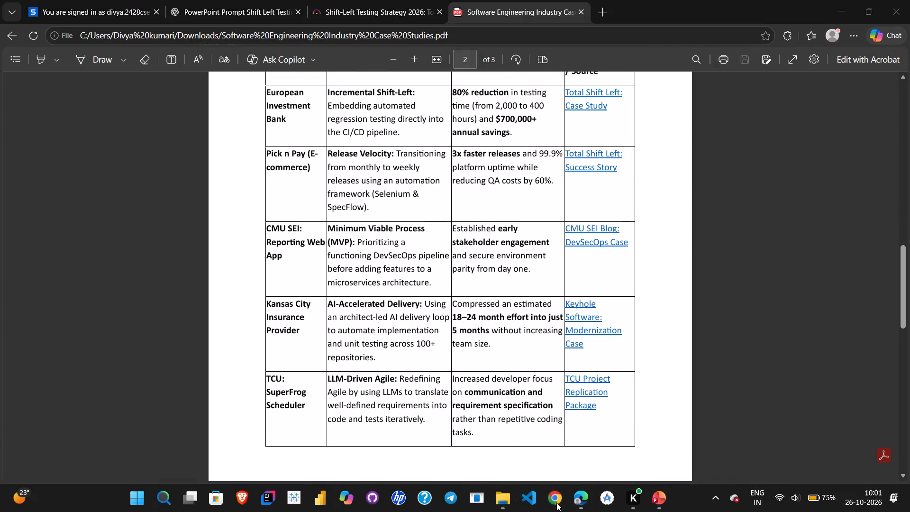
{"action": "scroll", "coordinate": [522, 419], "scroll_direction": "down", "scroll_amount": 1}
{"action": "left_click", "coordinate": [432, 366]}
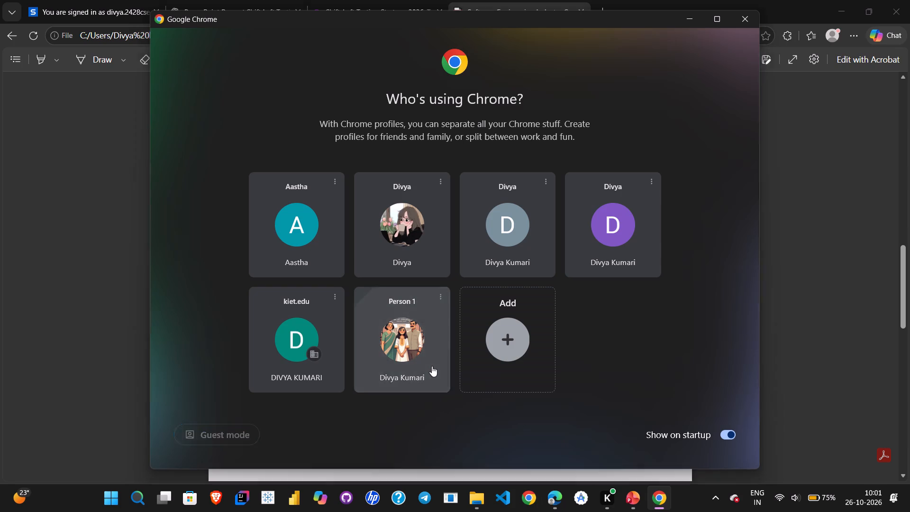
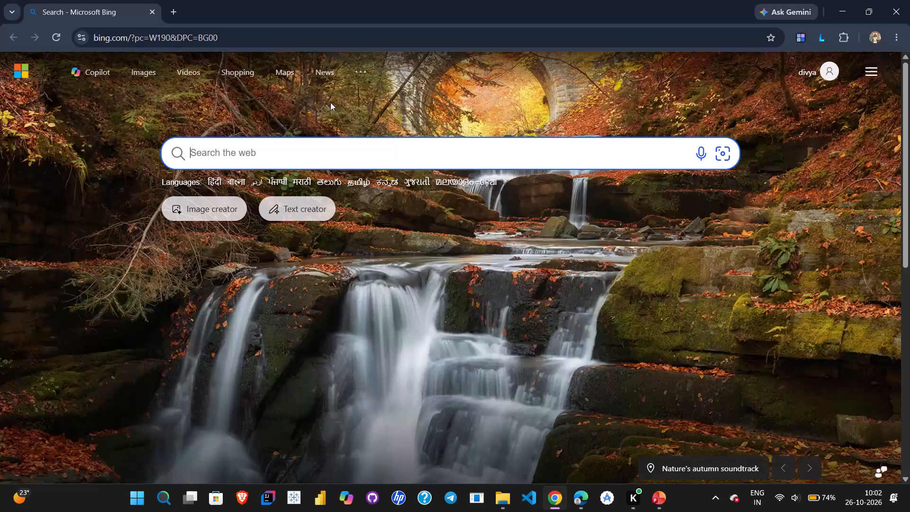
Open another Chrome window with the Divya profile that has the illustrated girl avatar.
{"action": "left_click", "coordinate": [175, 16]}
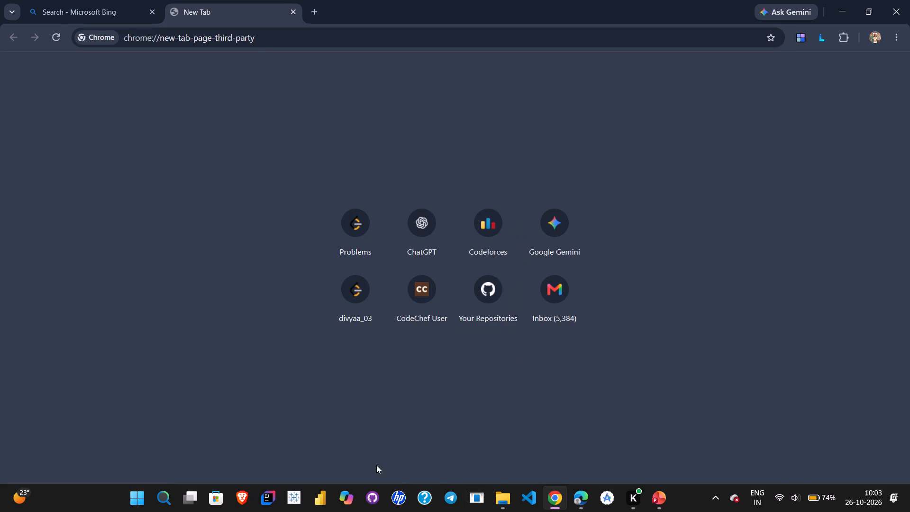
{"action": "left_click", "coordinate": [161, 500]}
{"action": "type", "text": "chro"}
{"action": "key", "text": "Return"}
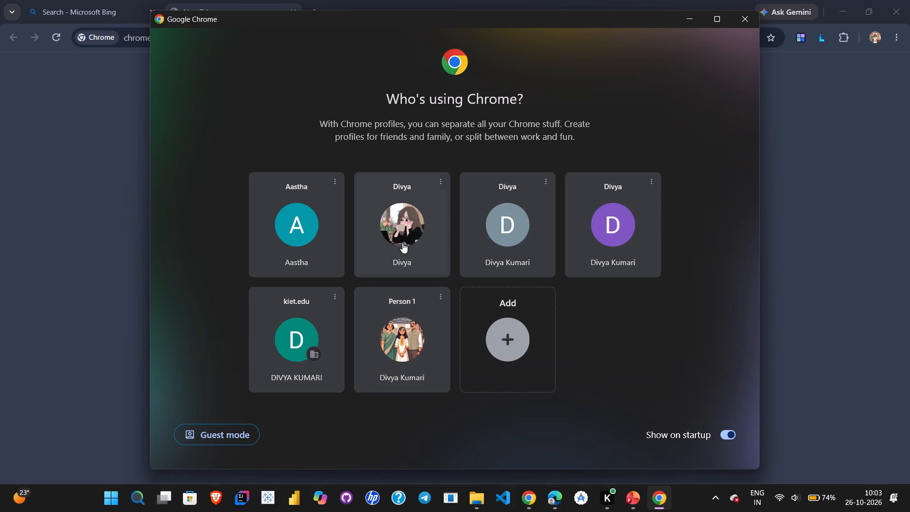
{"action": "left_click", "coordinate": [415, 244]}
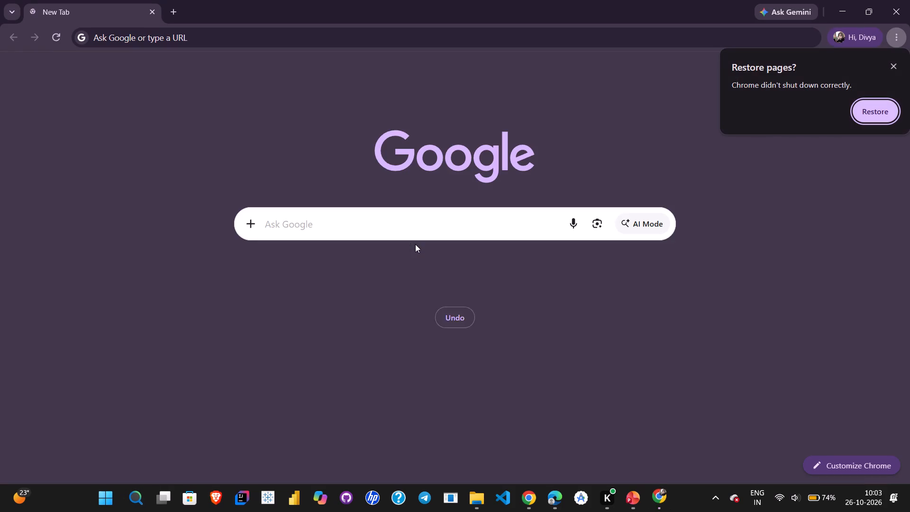
Open a separate Chrome window with the Divya profile that has the purple D avatar.
{"action": "left_click", "coordinate": [527, 495]}
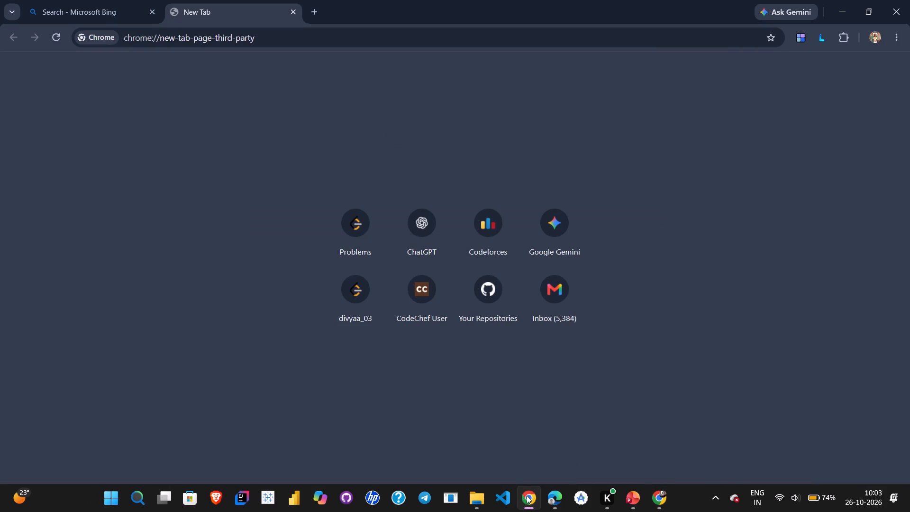
{"action": "left_click", "coordinate": [544, 498]}
{"action": "scroll", "coordinate": [210, 457], "scroll_direction": "left", "scroll_amount": 1}
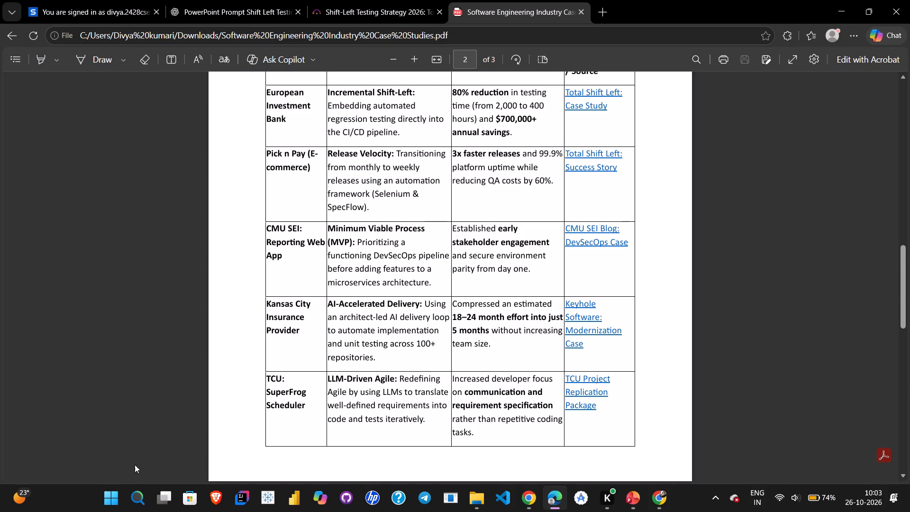
{"action": "scroll", "coordinate": [135, 465], "scroll_direction": "left", "scroll_amount": 1}
{"action": "left_click", "coordinate": [131, 490]}
{"action": "type", "text": "chr"}
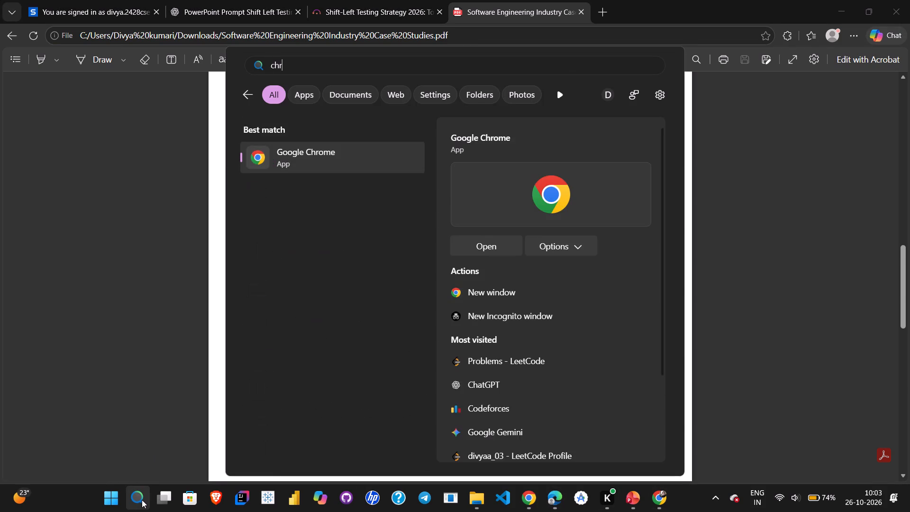
{"action": "key", "text": "Return"}
{"action": "left_click", "coordinate": [619, 243]}
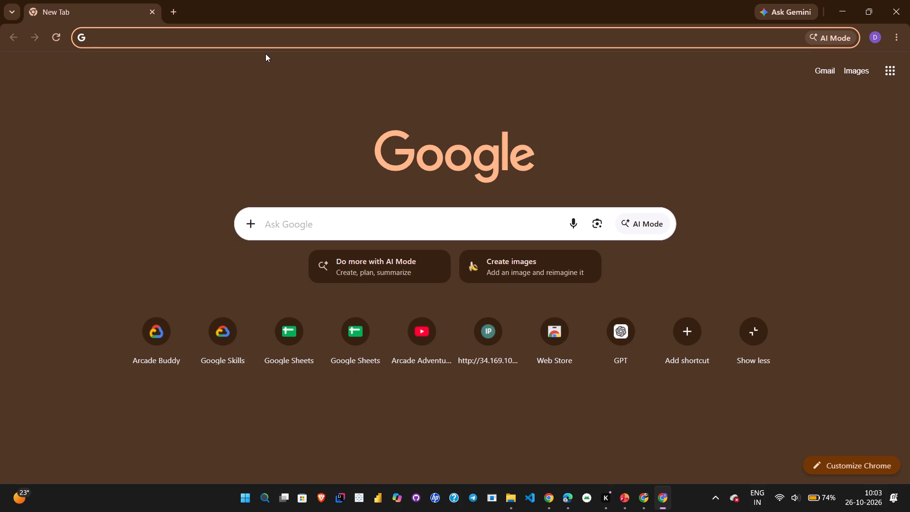
Search Google for "aws console login" using the suggested query.
{"action": "type", "text": "aws"}
{"action": "left_click", "coordinate": [223, 80]}
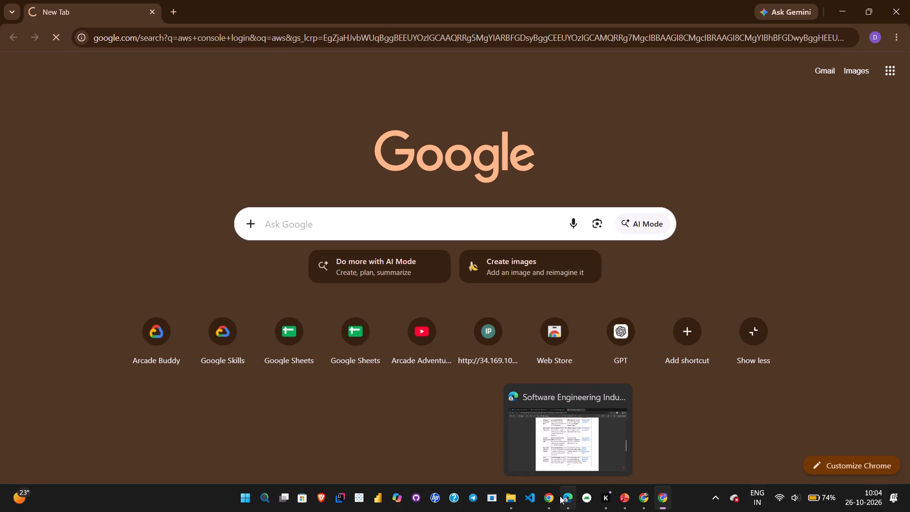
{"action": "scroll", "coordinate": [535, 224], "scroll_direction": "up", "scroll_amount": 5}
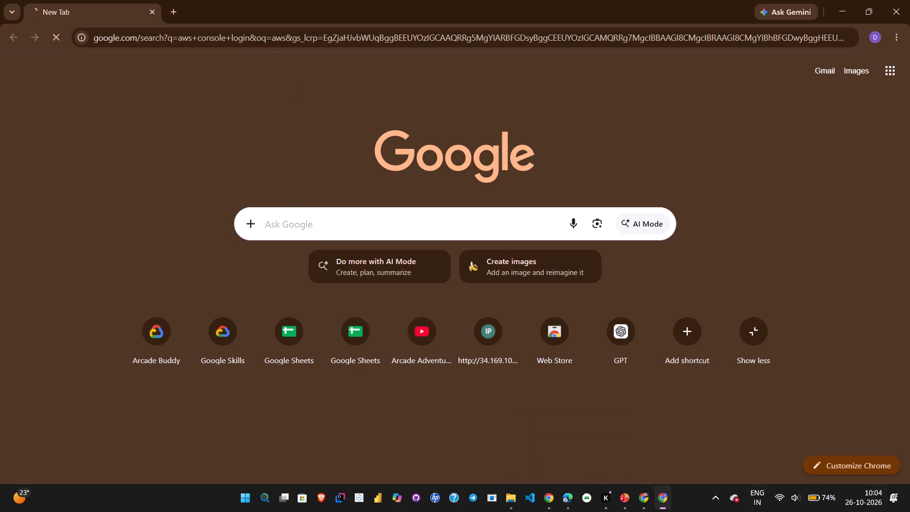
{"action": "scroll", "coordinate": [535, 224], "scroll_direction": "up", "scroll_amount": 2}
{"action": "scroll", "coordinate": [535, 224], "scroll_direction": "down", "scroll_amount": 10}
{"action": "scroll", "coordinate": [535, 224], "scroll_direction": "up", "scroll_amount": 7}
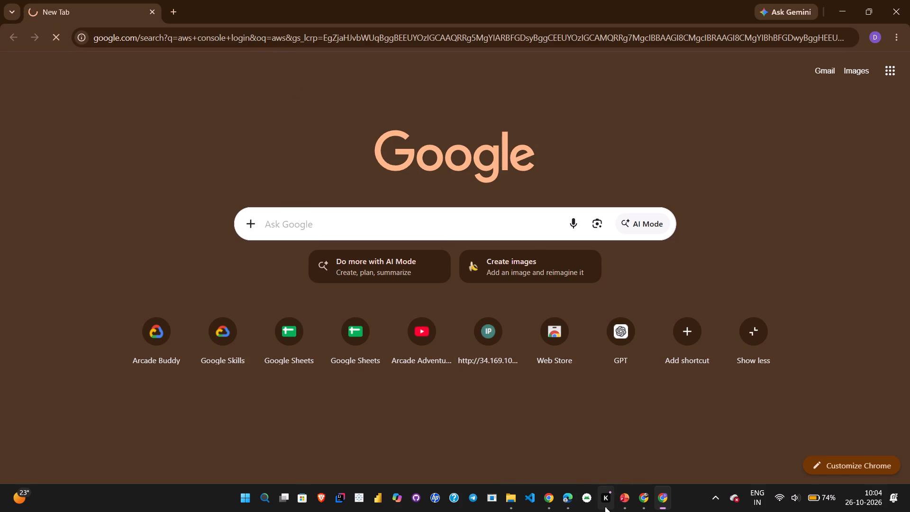
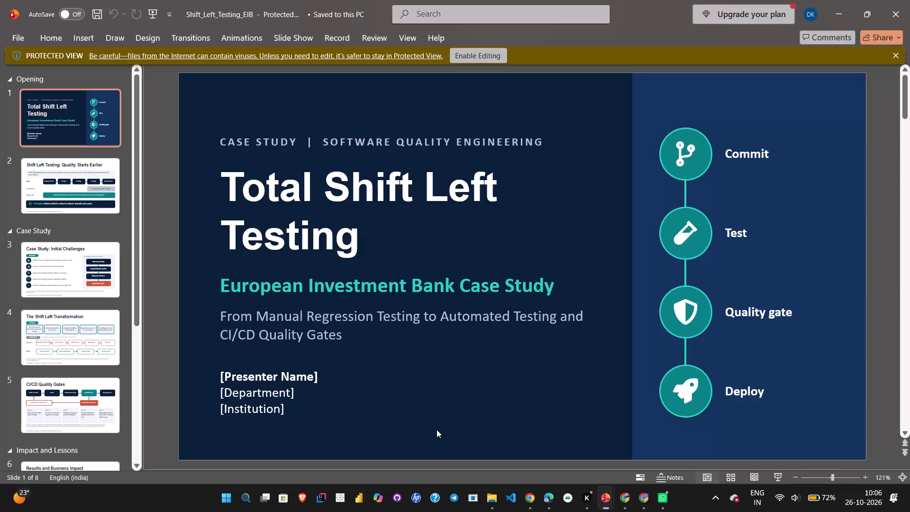
Look through the presentation's slides from the title slide to the Conclusion and Q&A slide.
{"action": "key", "text": "Down"}
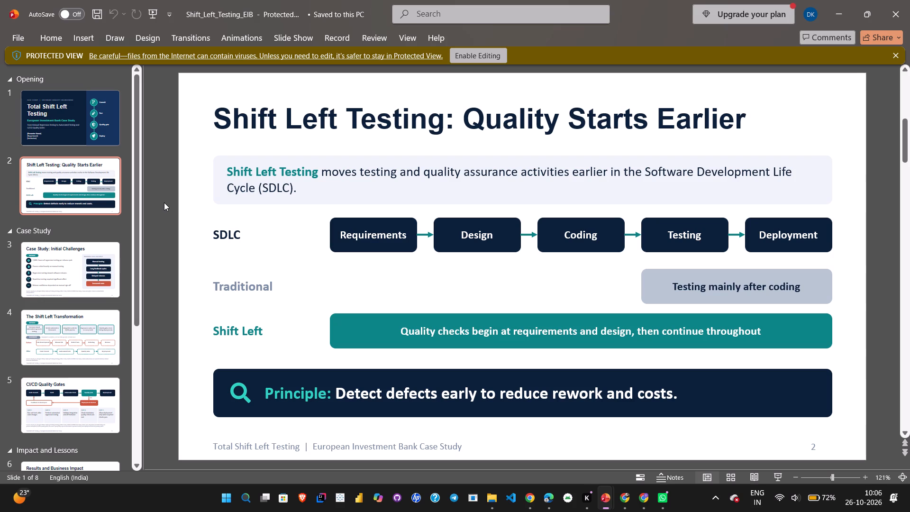
{"action": "key", "text": "Down"}
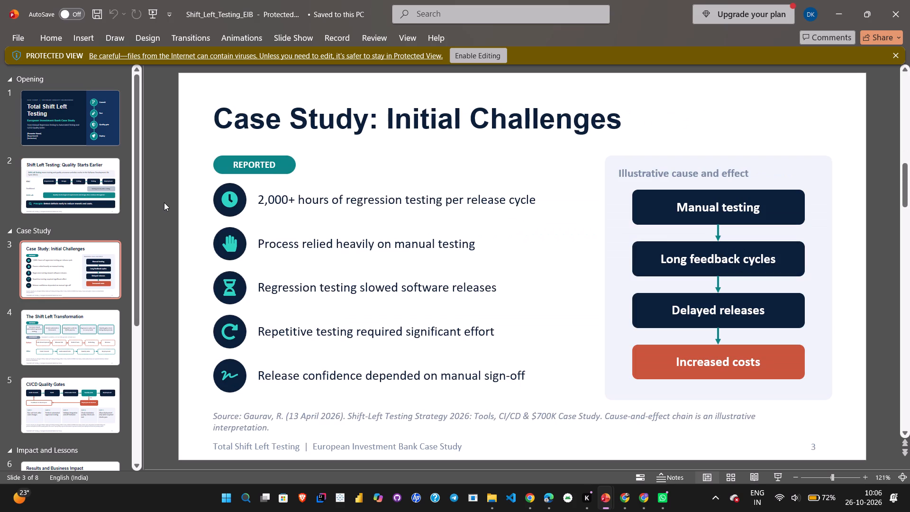
{"action": "key", "text": "Down"}
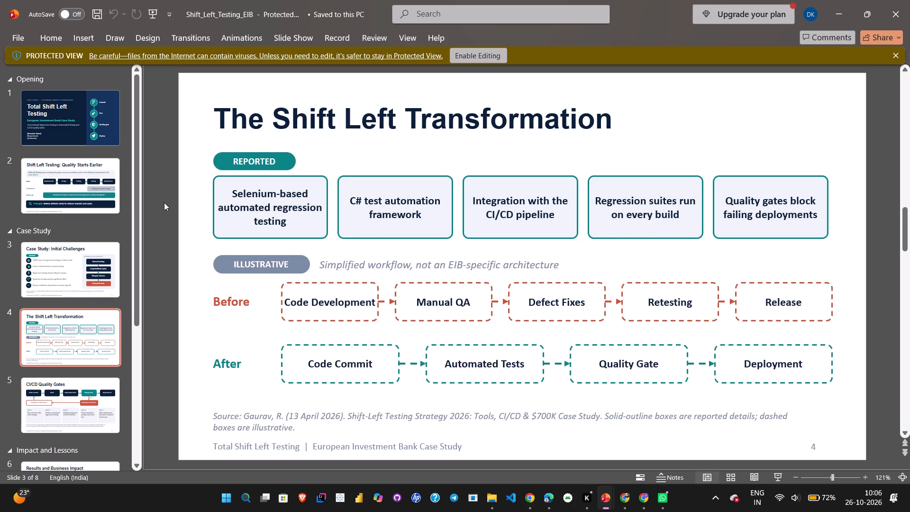
{"action": "key", "text": "Down"}
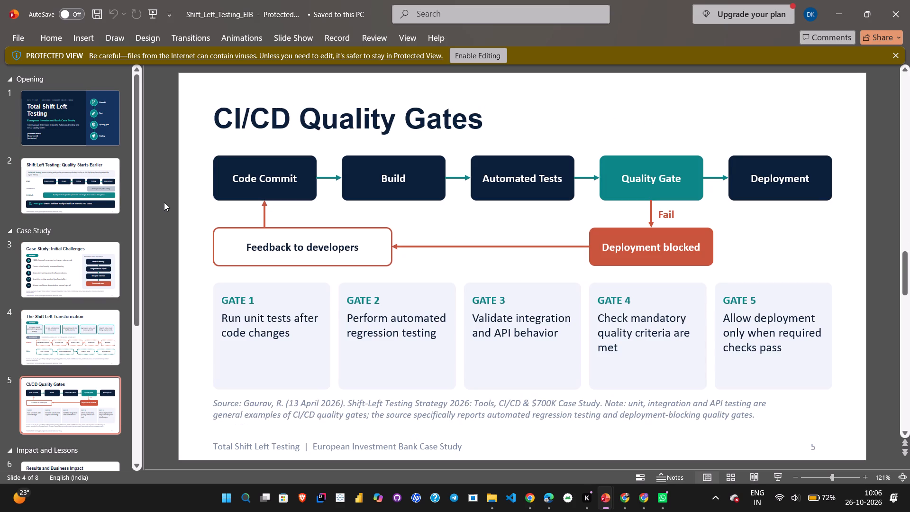
{"action": "key", "text": "Down"}
{"action": "key", "text": "Down"}
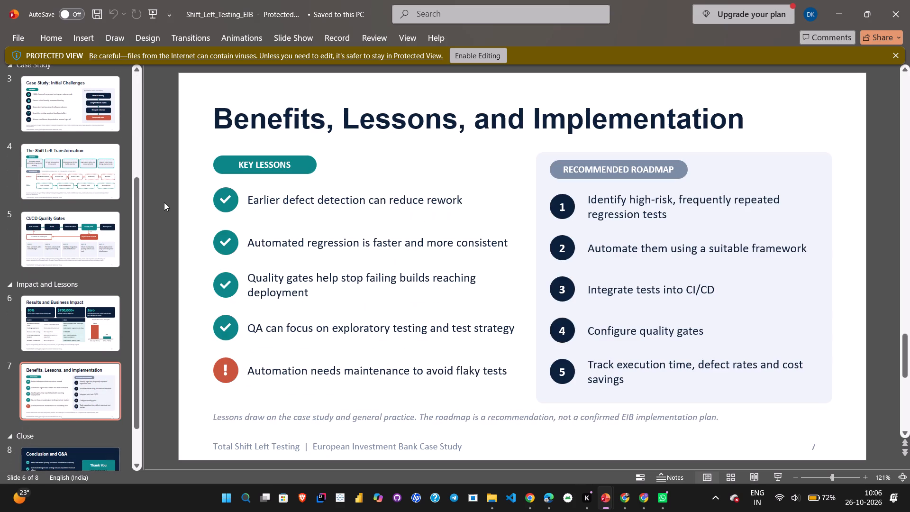
{"action": "key", "text": "Down"}
{"action": "key", "text": "Down"}
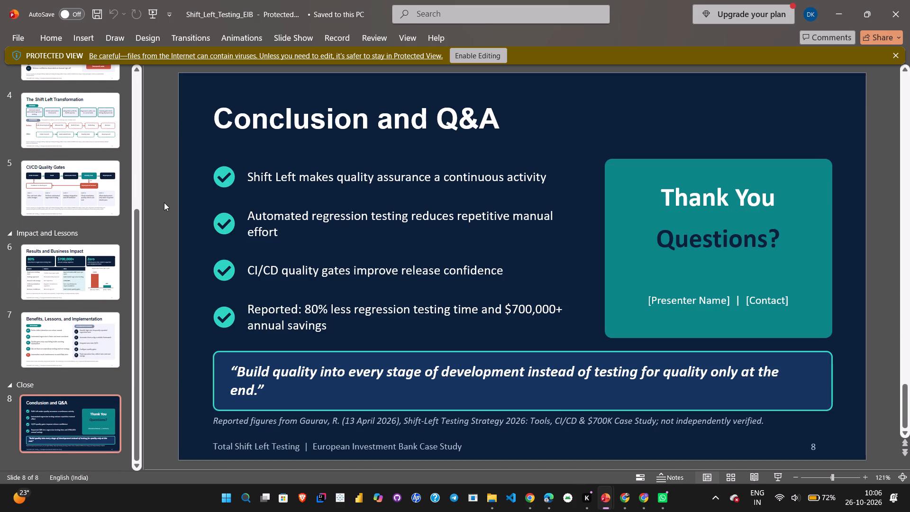
{"action": "scroll", "coordinate": [244, 132], "scroll_direction": "right", "scroll_amount": 3}
Enable editing for the protected Shift_Left_Testing_EIB presentation.
{"action": "left_click", "coordinate": [477, 59]}
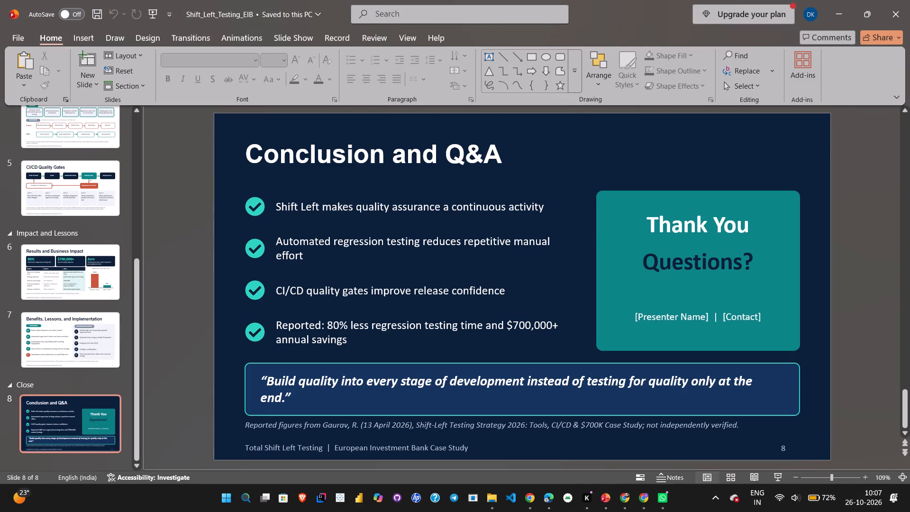
Delete the presenter name and contact placeholder and the "Questions?" text from the teal card on slide 8.
{"action": "left_click", "coordinate": [645, 324]}
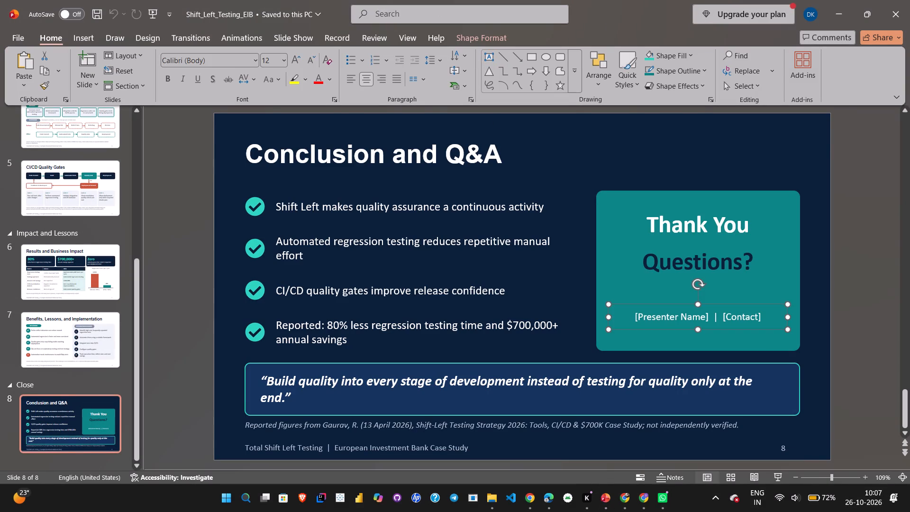
{"action": "key", "text": "BackSpace"}
{"action": "left_click", "coordinate": [680, 265]}
{"action": "key", "text": "BackSpace"}
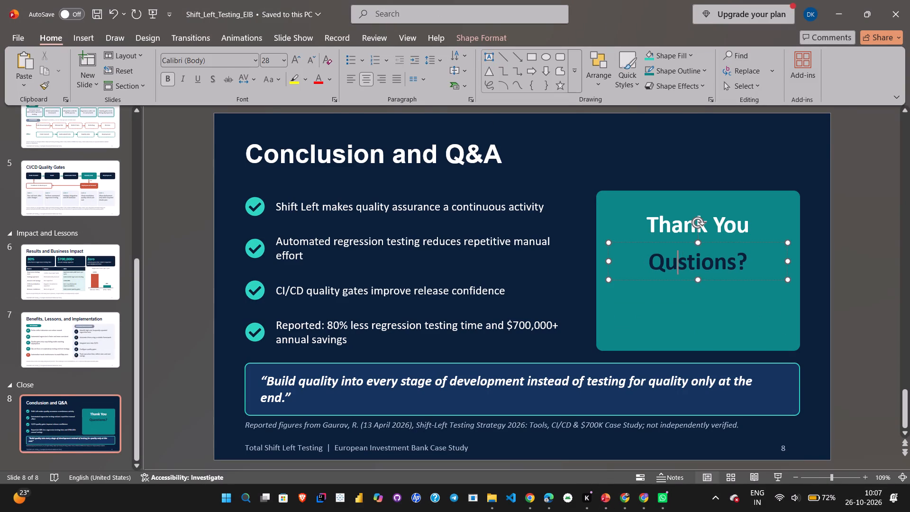
{"action": "key", "text": "ctrl+a"}
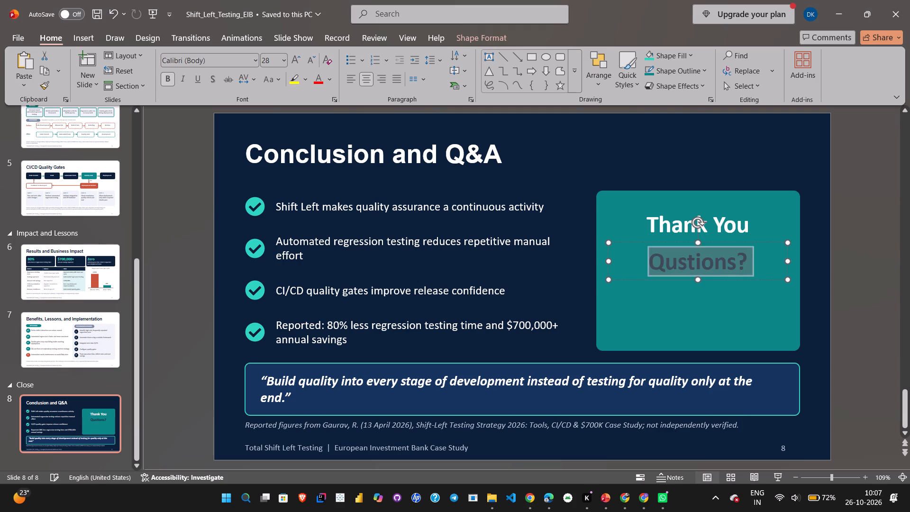
{"action": "key", "text": "BackSpace"}
Split the "Thank You" text on slide 8 onto two lines and set its font size to 54.
{"action": "left_click", "coordinate": [713, 213]}
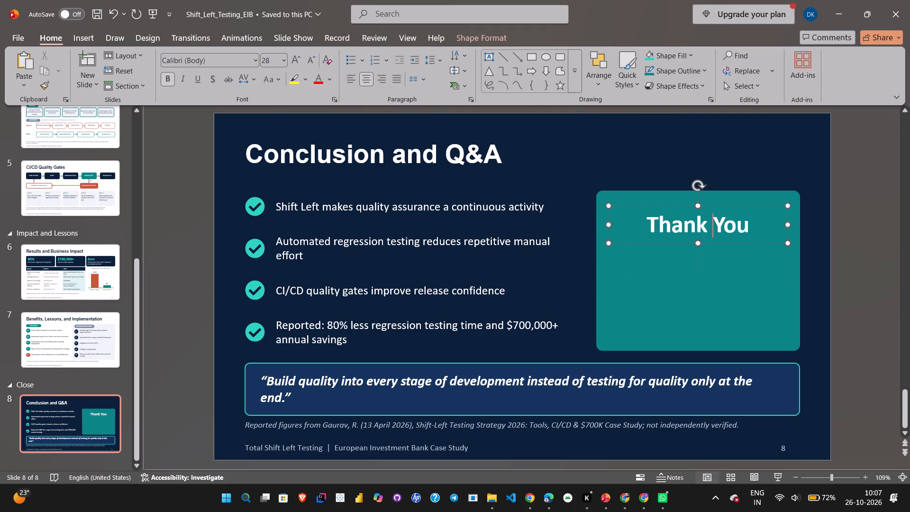
{"action": "key", "text": "Return"}
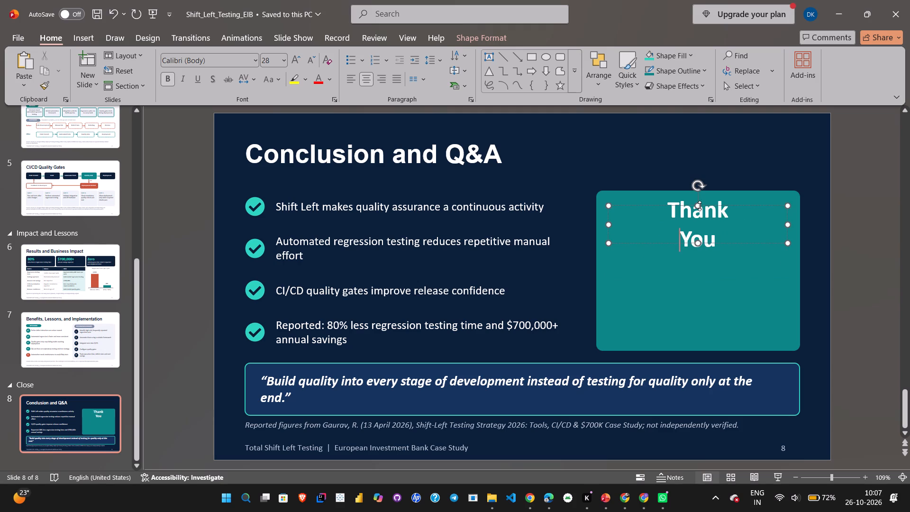
{"action": "left_click_drag", "start_coordinate": [668, 217], "coordinate": [725, 246]}
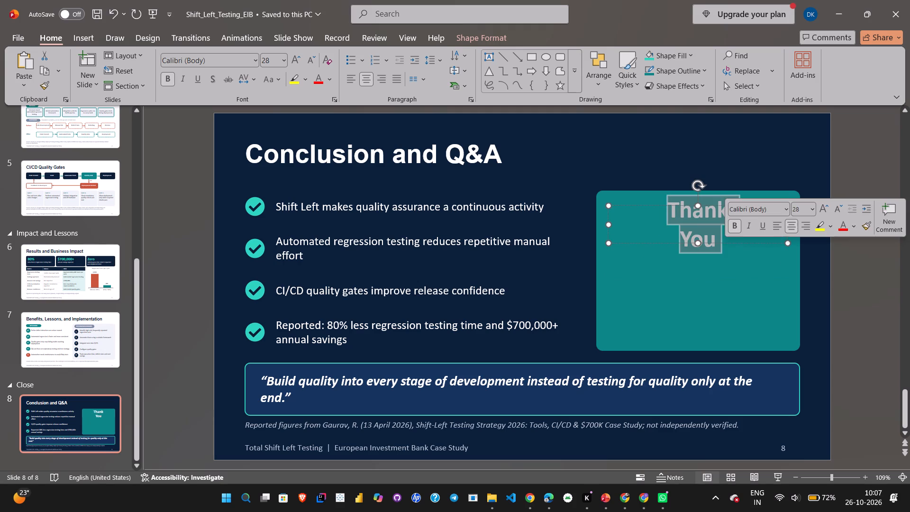
{"action": "left_click", "coordinate": [814, 207]}
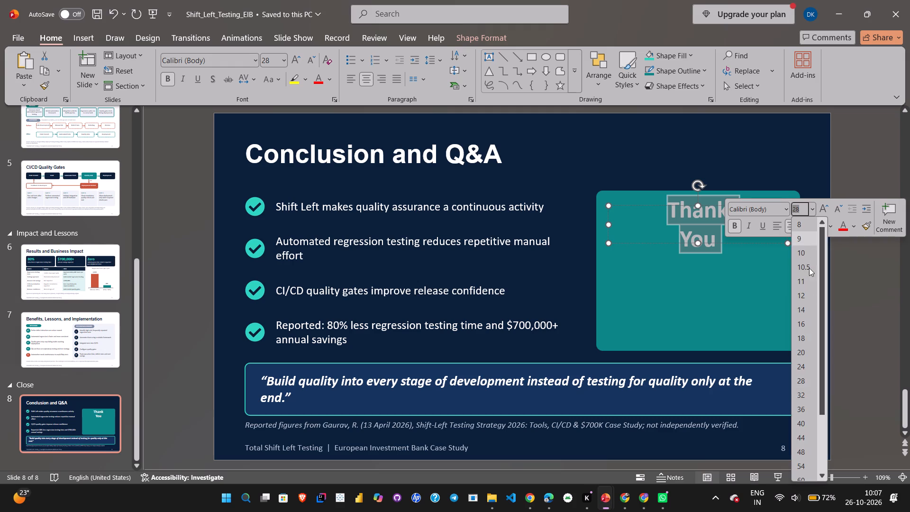
{"action": "left_click", "coordinate": [804, 466]}
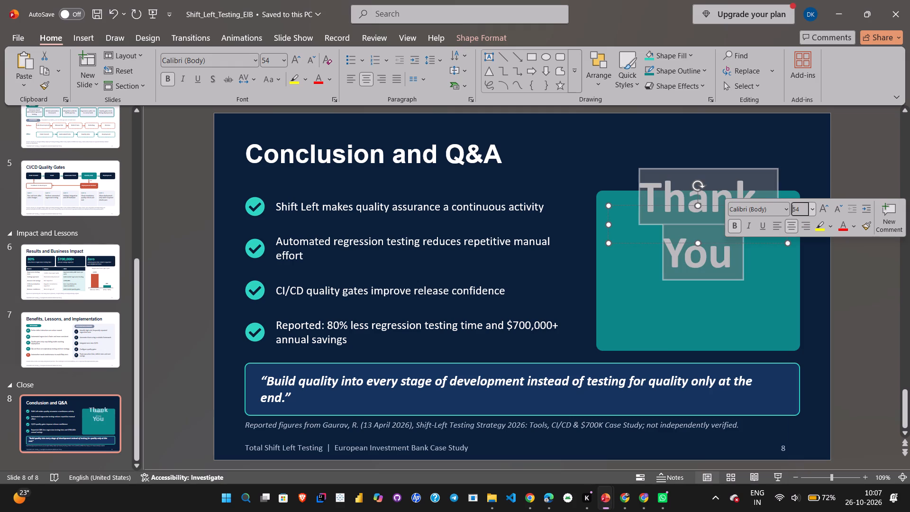
Move the two-line "Thank You" text down so it sits centred within the teal card on slide 8.
{"action": "left_click_drag", "start_coordinate": [766, 257], "coordinate": [766, 289]}
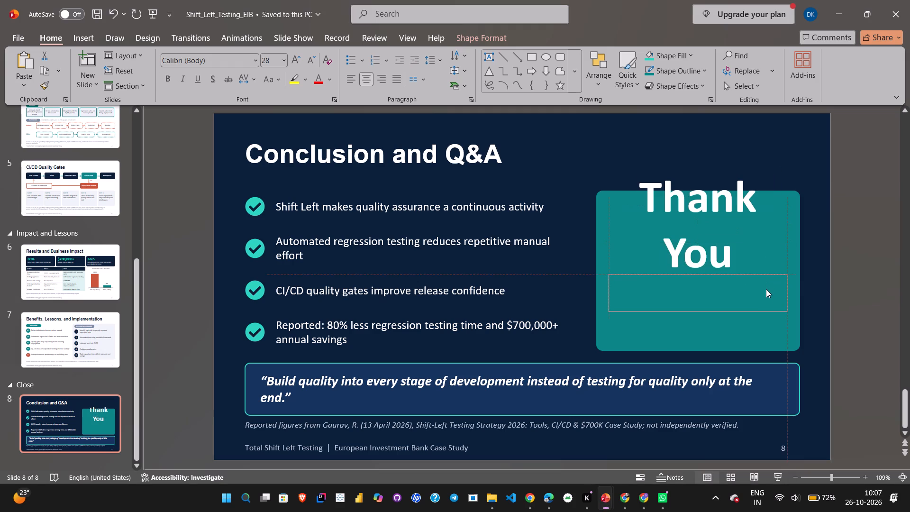
{"action": "left_click_drag", "start_coordinate": [766, 289], "coordinate": [766, 272]}
{"action": "left_click", "coordinate": [754, 211]}
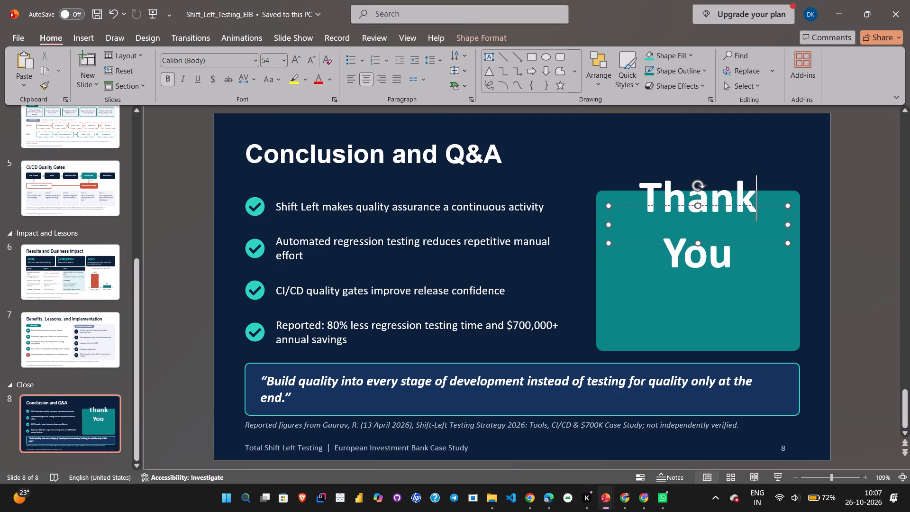
{"action": "left_click_drag", "start_coordinate": [772, 226], "coordinate": [772, 263]}
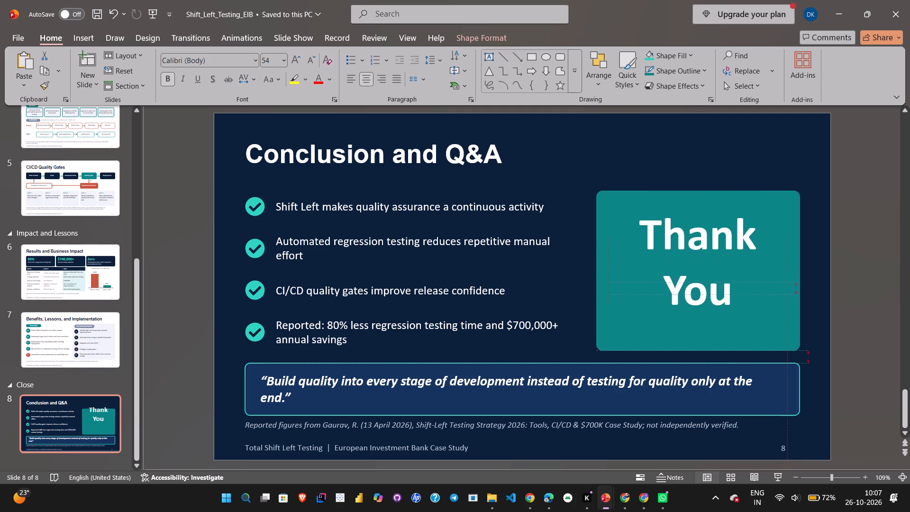
{"action": "left_click_drag", "start_coordinate": [772, 263], "coordinate": [772, 270]}
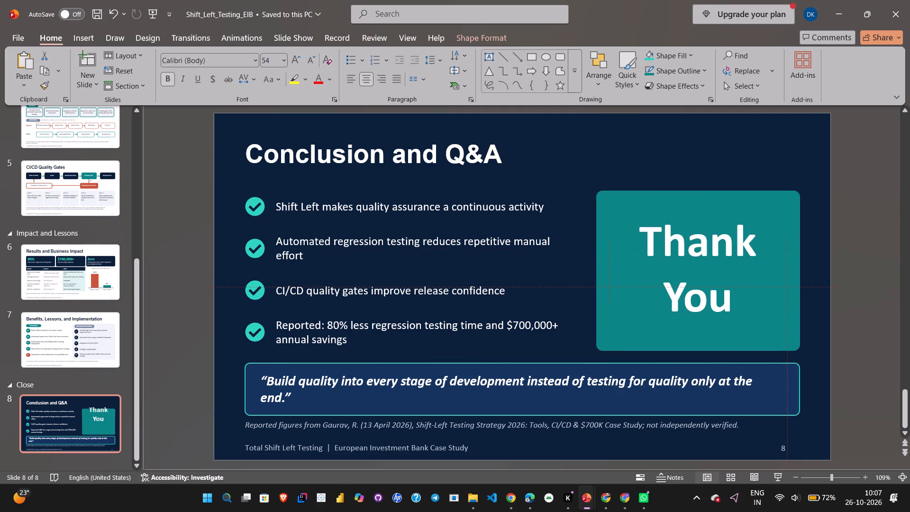
{"action": "left_click_drag", "start_coordinate": [772, 270], "coordinate": [772, 271]}
{"action": "left_click", "coordinate": [853, 248]}
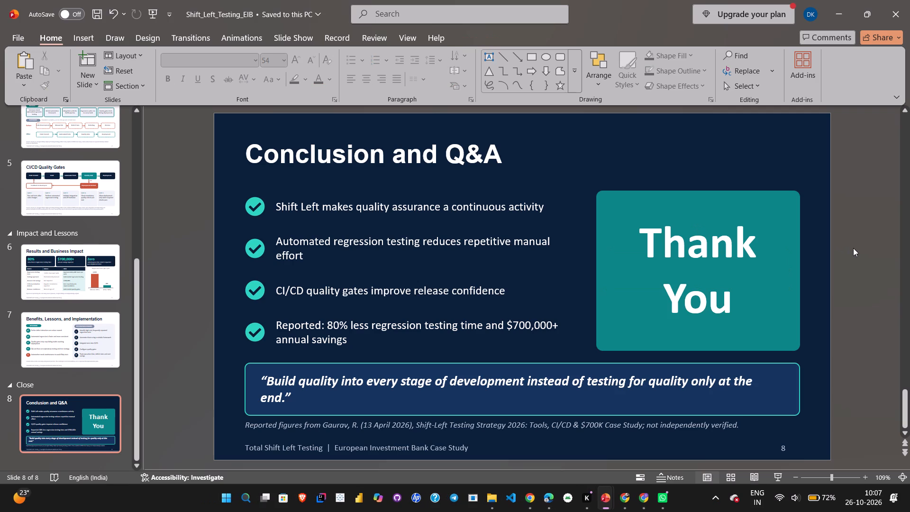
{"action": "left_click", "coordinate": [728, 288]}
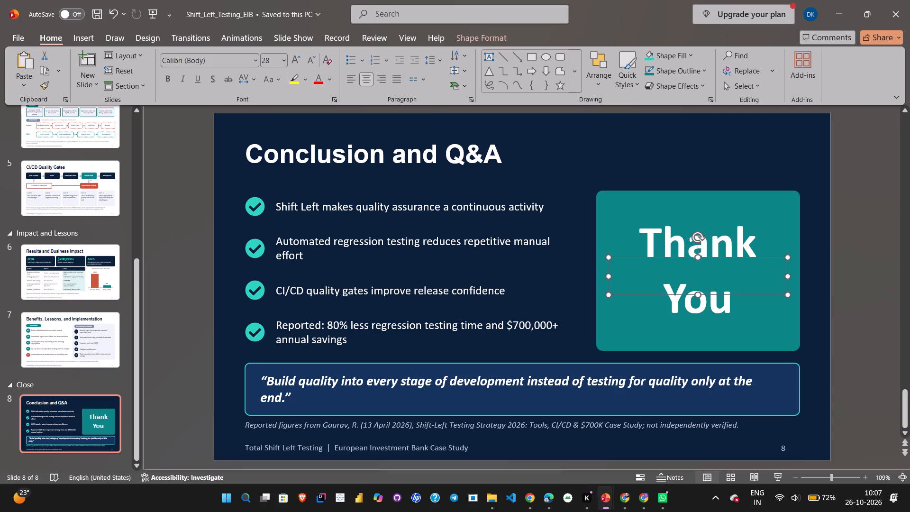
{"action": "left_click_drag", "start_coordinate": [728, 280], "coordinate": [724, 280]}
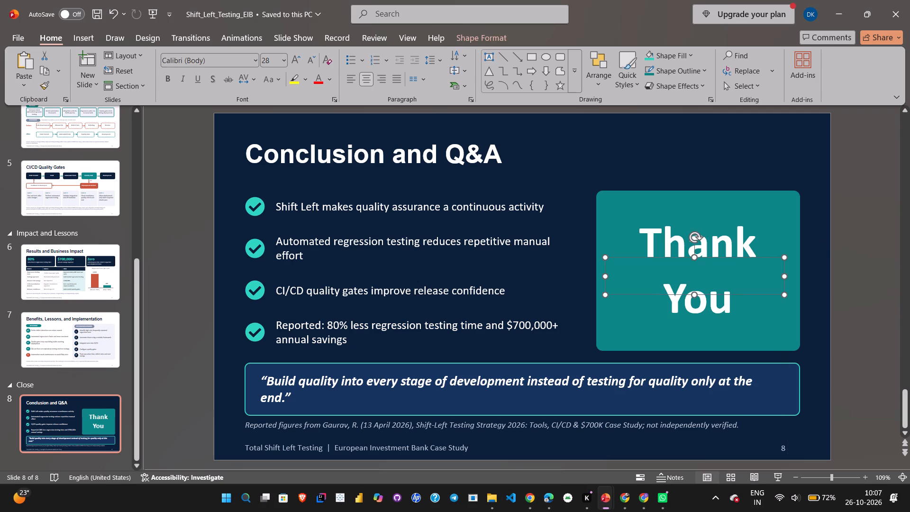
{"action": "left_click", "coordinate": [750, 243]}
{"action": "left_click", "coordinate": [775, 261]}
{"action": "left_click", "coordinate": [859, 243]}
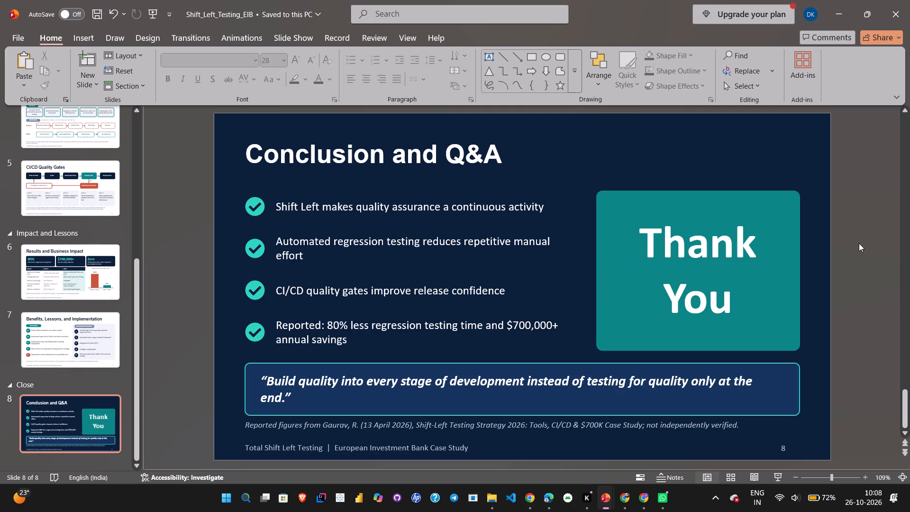
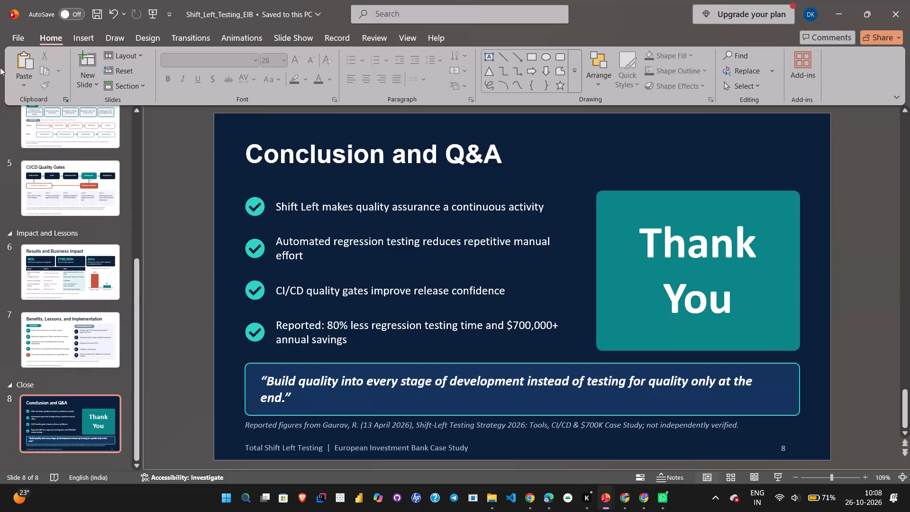
Replace the "Presenter Name" placeholder text on slide 1 with "Team Members:".
{"action": "scroll", "coordinate": [50, 192], "scroll_direction": "up", "scroll_amount": 20}
{"action": "scroll", "coordinate": [50, 192], "scroll_direction": "up", "scroll_amount": 20}
{"action": "scroll", "coordinate": [50, 192], "scroll_direction": "up", "scroll_amount": 20}
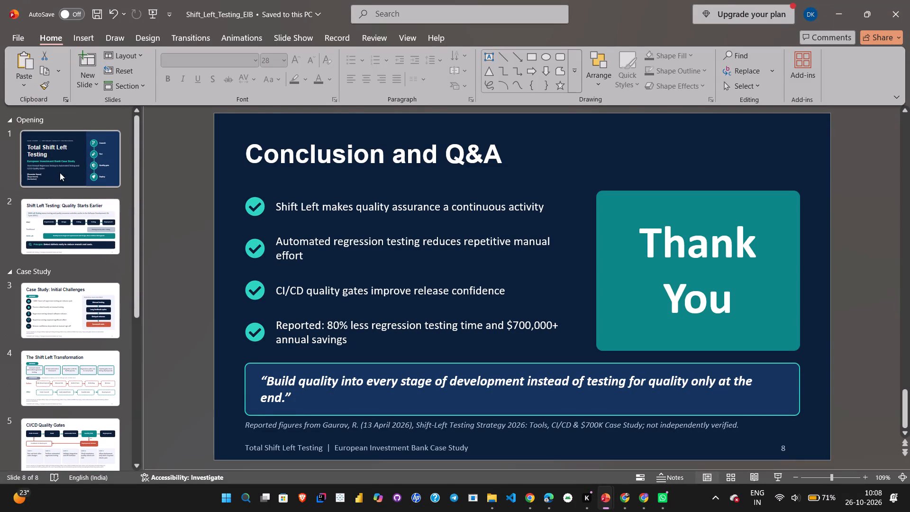
{"action": "scroll", "coordinate": [60, 173], "scroll_direction": "up", "scroll_amount": 20}
{"action": "scroll", "coordinate": [60, 173], "scroll_direction": "up", "scroll_amount": 20}
{"action": "scroll", "coordinate": [60, 173], "scroll_direction": "up", "scroll_amount": 2}
{"action": "left_click", "coordinate": [70, 164]}
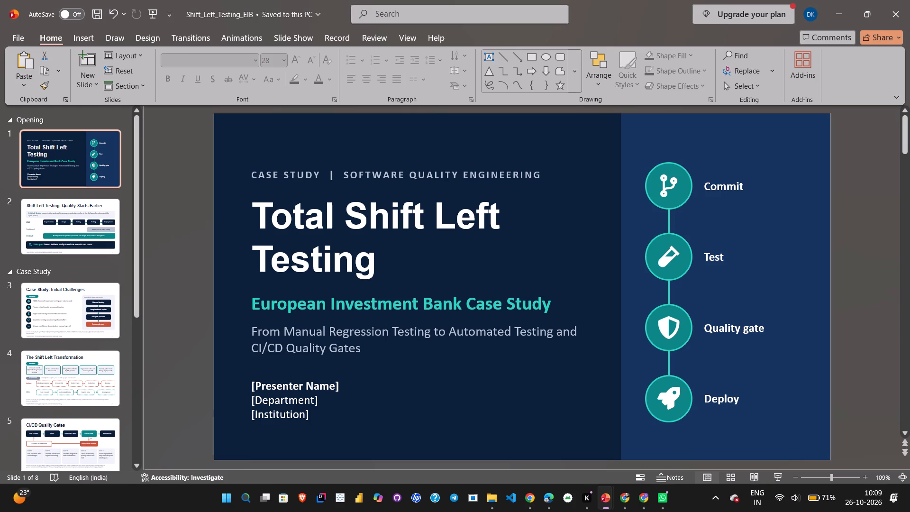
{"action": "left_click_drag", "start_coordinate": [256, 382], "coordinate": [328, 386]}
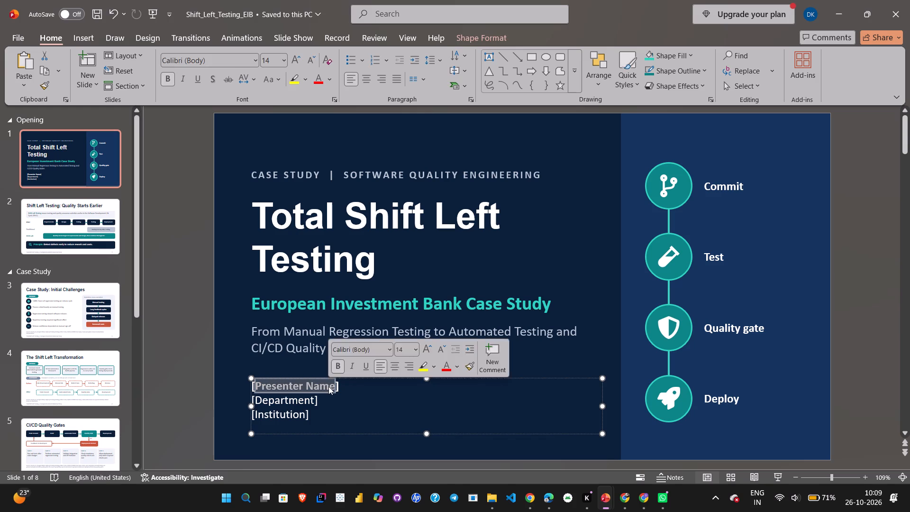
{"action": "key", "text": "BackSpace"}
{"action": "key", "text": "Right"}
{"action": "key", "text": "BackSpace"}
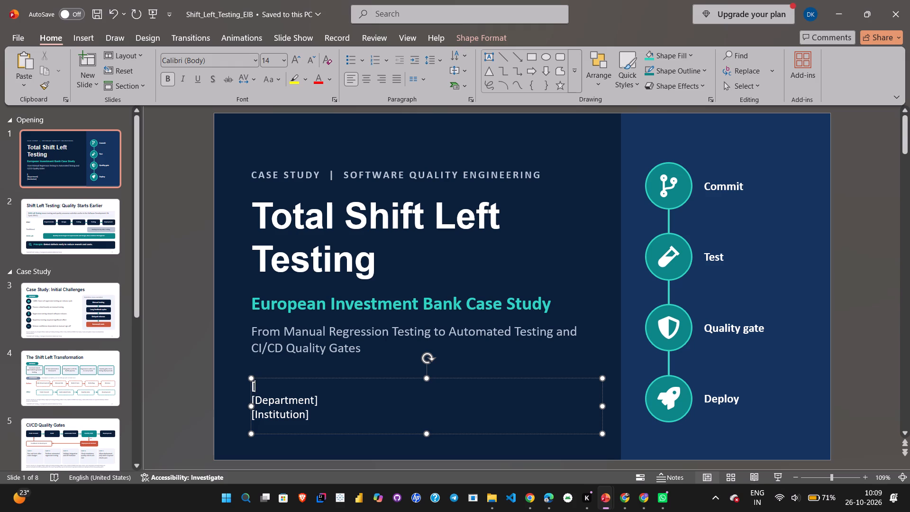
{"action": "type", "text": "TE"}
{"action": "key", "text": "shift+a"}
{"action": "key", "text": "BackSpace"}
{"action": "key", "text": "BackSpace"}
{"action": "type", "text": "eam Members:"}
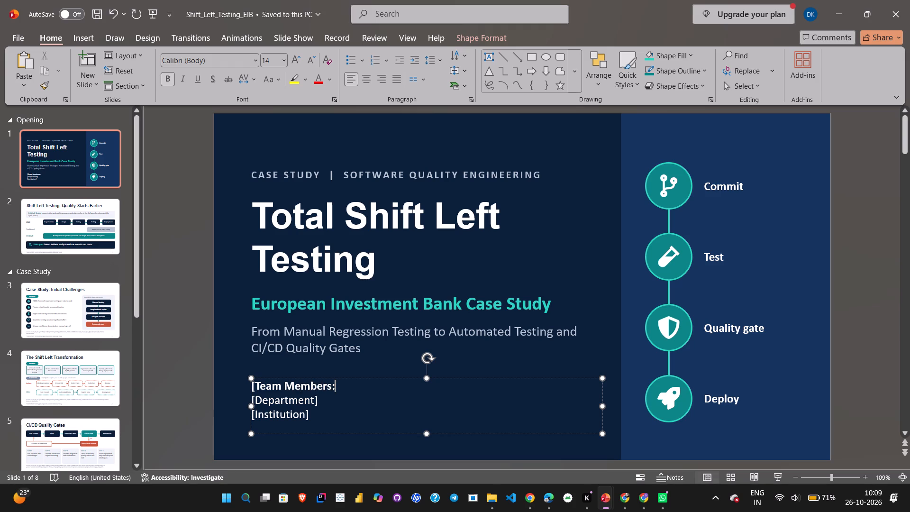
Delete the "[Department]" and "[Institution]" placeholders beneath the "Team Members:" heading on slide 1, leaving an empty line for the list.
{"action": "left_click_drag", "start_coordinate": [325, 400], "coordinate": [265, 402]}
{"action": "key", "text": "BackSpace"}
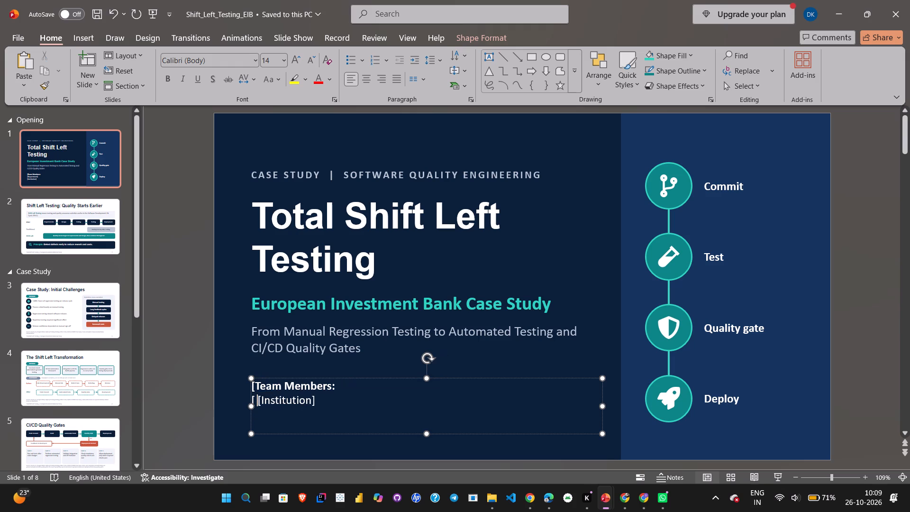
{"action": "key", "text": "BackSpace"}
{"action": "key", "text": "BackSpace"}
{"action": "key", "text": "Right"}
{"action": "key", "text": "Right"}
{"action": "key", "text": "Right"}
{"action": "key", "text": "Right"}
{"action": "key", "text": "Right"}
{"action": "key", "text": "Right"}
{"action": "key", "text": "Right"}
{"action": "key", "text": "Right"}
{"action": "key", "text": "Right"}
{"action": "key", "text": "Right"}
{"action": "key", "text": "Right"}
{"action": "key", "text": "Right"}
{"action": "key", "text": "Right"}
{"action": "key", "text": "Right"}
{"action": "key", "text": "Right"}
{"action": "key", "text": "BackSpace"}
{"action": "key", "text": "BackSpace"}
{"action": "key", "text": "BackSpace"}
{"action": "key", "text": "BackSpace"}
{"action": "key", "text": "BackSpace"}
{"action": "key", "text": "BackSpace"}
{"action": "key", "text": "BackSpace"}
{"action": "key", "text": "BackSpace"}
{"action": "key", "text": "BackSpace"}
{"action": "key", "text": "BackSpace"}
{"action": "key", "text": "BackSpace"}
{"action": "key", "text": "BackSpace"}
{"action": "key", "text": "BackSpace"}
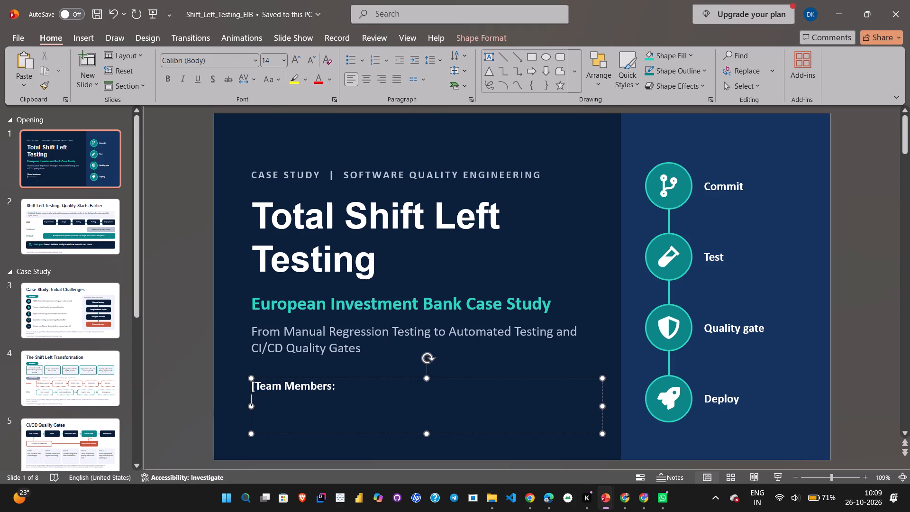
Enter the first team member's name and ID number on the line below "Team Members:".
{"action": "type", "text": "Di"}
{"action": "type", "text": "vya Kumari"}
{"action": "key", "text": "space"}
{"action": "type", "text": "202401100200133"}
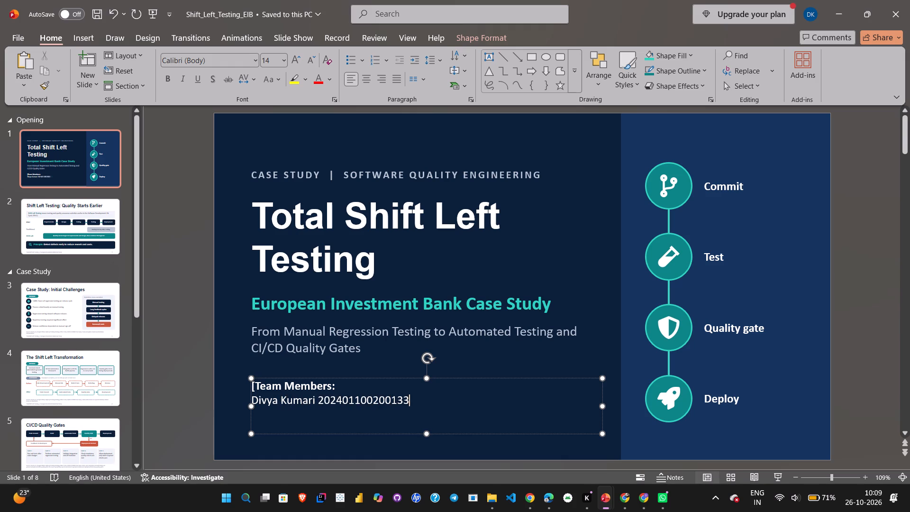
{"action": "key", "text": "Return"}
List the names of the other three team members on separate lines below the first member.
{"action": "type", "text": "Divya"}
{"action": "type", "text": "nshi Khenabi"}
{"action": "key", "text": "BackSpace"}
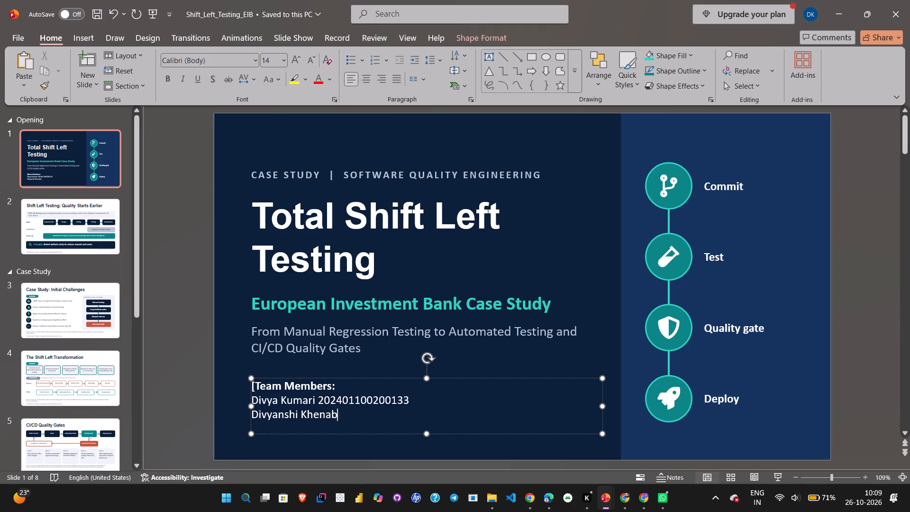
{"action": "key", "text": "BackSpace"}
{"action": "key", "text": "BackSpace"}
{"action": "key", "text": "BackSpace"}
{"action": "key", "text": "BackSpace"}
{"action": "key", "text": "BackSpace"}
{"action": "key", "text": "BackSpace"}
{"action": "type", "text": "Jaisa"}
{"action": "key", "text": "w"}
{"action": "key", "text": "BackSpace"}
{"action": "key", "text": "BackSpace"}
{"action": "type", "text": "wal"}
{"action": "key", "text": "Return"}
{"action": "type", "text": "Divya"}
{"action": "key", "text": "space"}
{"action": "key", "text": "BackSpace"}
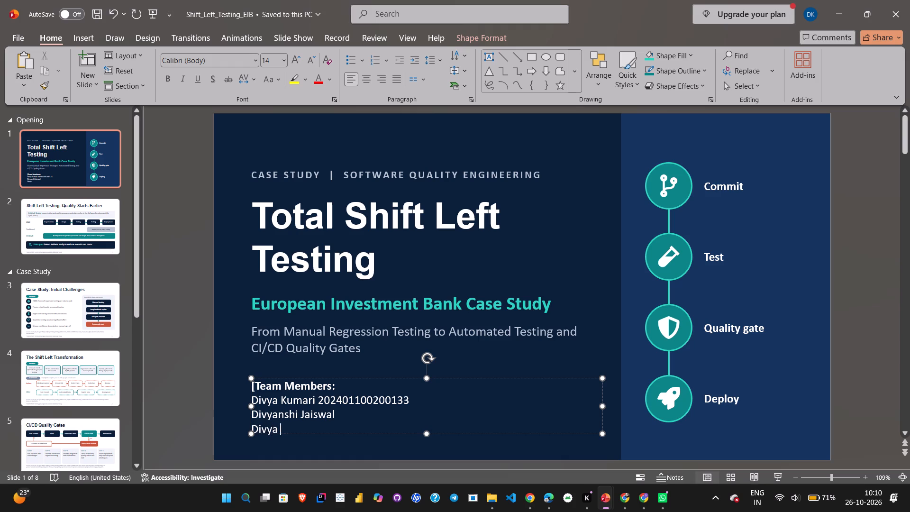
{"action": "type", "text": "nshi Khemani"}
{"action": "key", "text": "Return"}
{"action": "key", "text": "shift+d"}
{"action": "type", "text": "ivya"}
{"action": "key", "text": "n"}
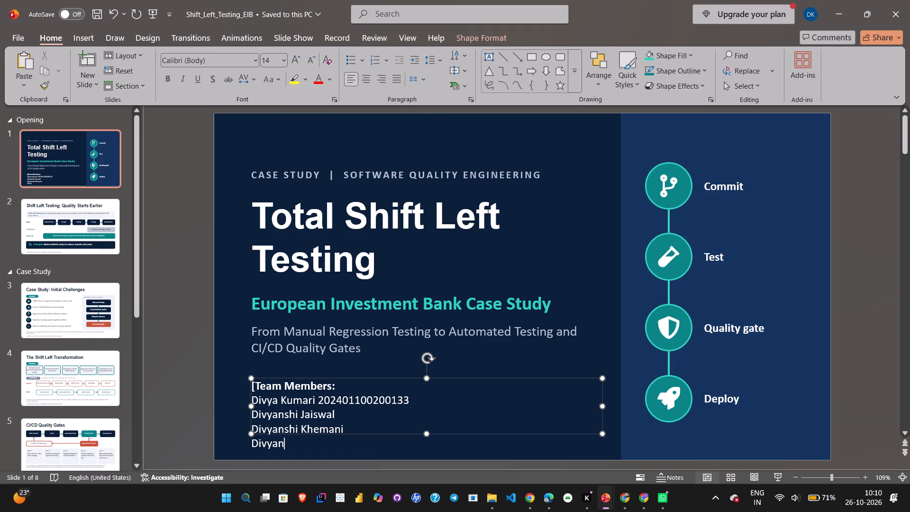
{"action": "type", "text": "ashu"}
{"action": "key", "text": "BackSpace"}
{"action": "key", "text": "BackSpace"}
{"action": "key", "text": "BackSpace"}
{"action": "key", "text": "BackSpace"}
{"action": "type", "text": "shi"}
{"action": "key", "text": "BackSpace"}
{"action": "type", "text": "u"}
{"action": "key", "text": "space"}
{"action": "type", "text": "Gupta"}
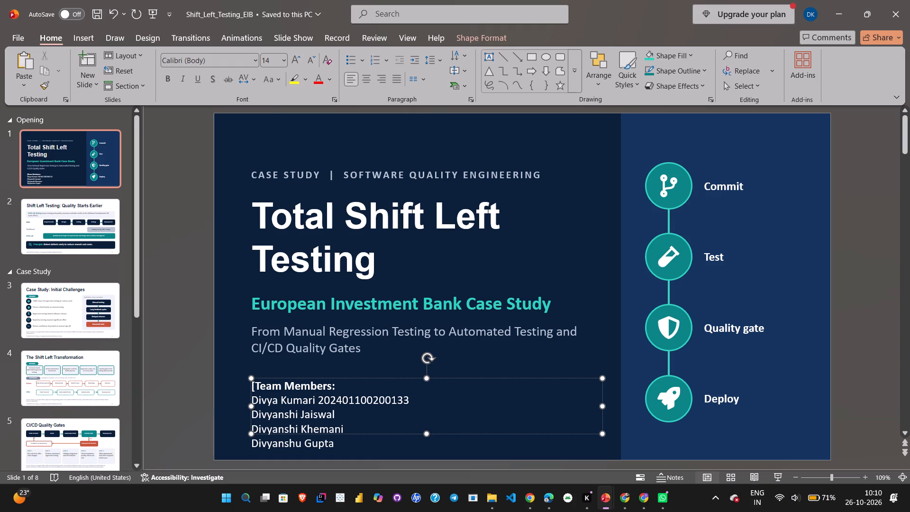
Copy the first member's ID number to the other three members' lines, increasing its last digit by one for each member.
{"action": "left_click_drag", "start_coordinate": [319, 400], "coordinate": [412, 400]}
{"action": "key", "text": "ctrl+c"}
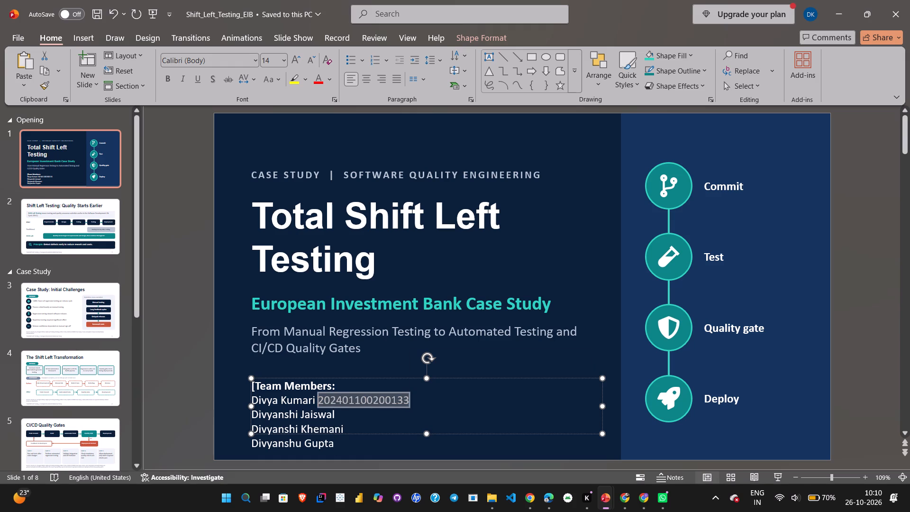
{"action": "left_click", "coordinate": [390, 415]}
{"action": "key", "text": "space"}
{"action": "key", "text": "ctrl+v"}
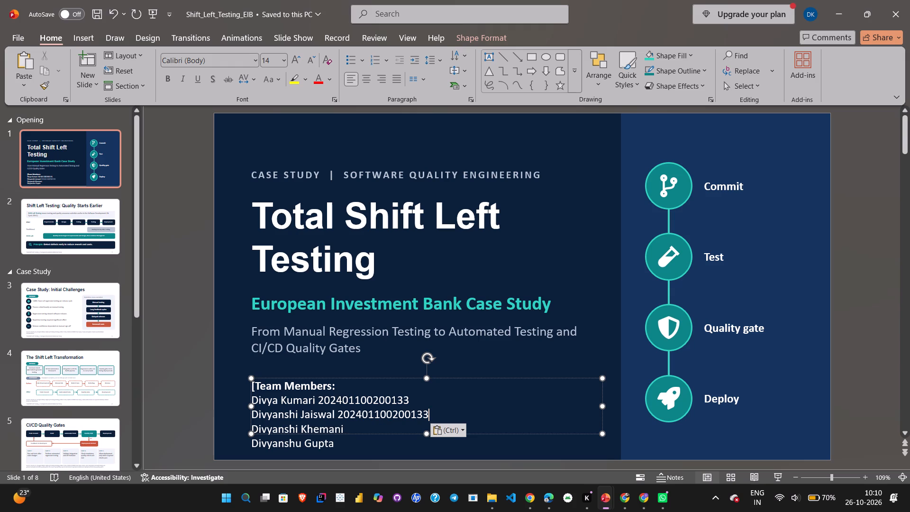
{"action": "key", "text": "BackSpace"}
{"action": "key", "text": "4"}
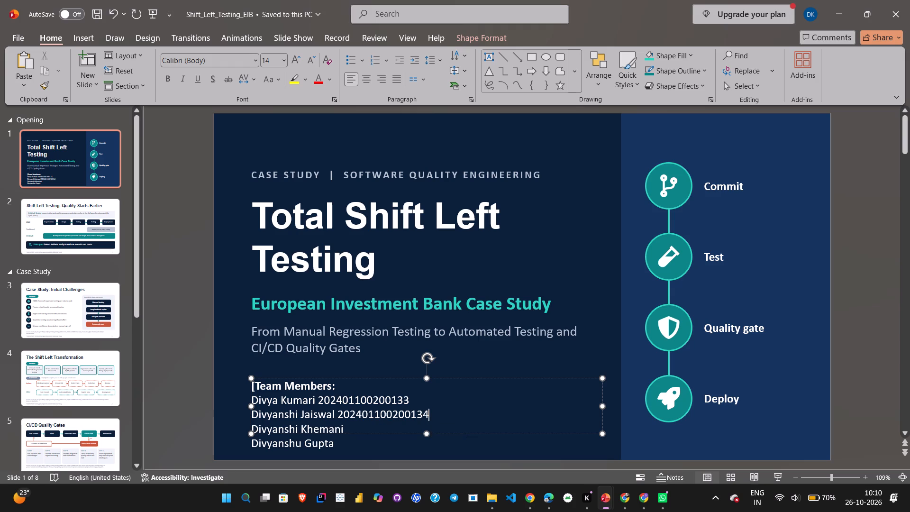
{"action": "left_click", "coordinate": [390, 426]}
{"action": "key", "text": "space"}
{"action": "key", "text": "ctrl+v"}
{"action": "key", "text": "BackSpace"}
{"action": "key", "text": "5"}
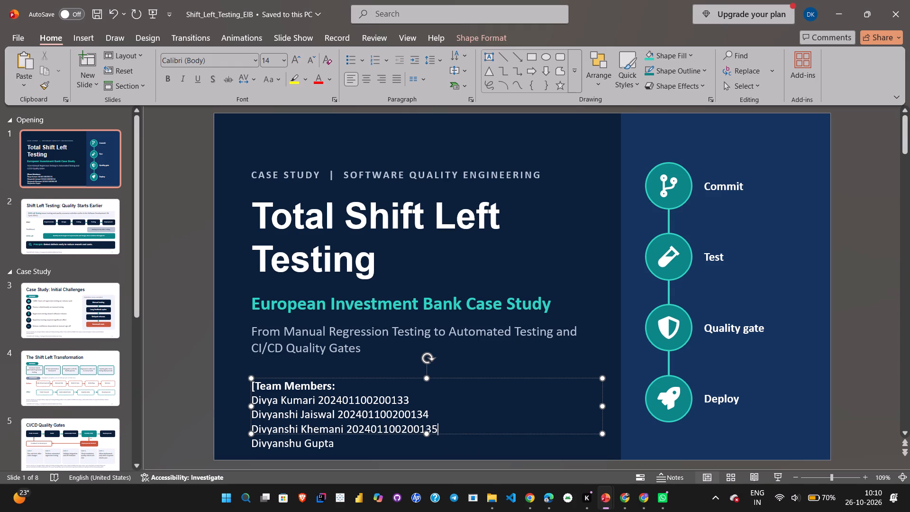
{"action": "left_click", "coordinate": [361, 445]}
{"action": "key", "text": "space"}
{"action": "key", "text": "ctrl+v"}
{"action": "key", "text": "BackSpace"}
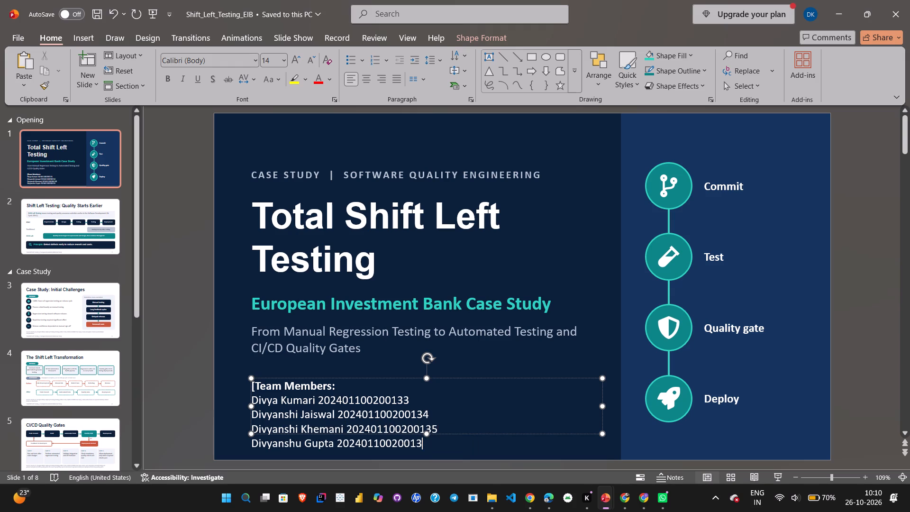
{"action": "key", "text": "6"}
Remove the stray opening bracket before the "Team Members:" heading on slide 1.
{"action": "scroll", "coordinate": [160, 367], "scroll_direction": "left", "scroll_amount": 2}
{"action": "left_click", "coordinate": [257, 384]}
{"action": "key", "text": "BackSpace"}
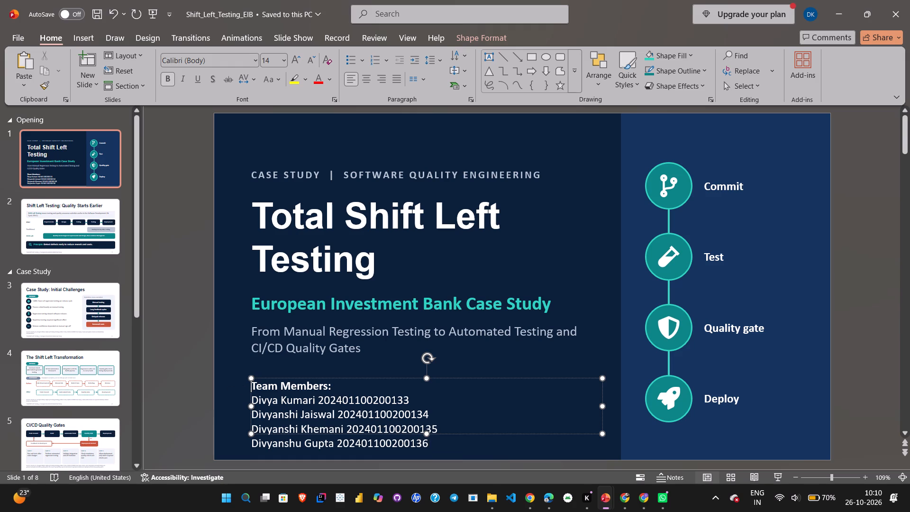
{"action": "left_click", "coordinate": [185, 348]}
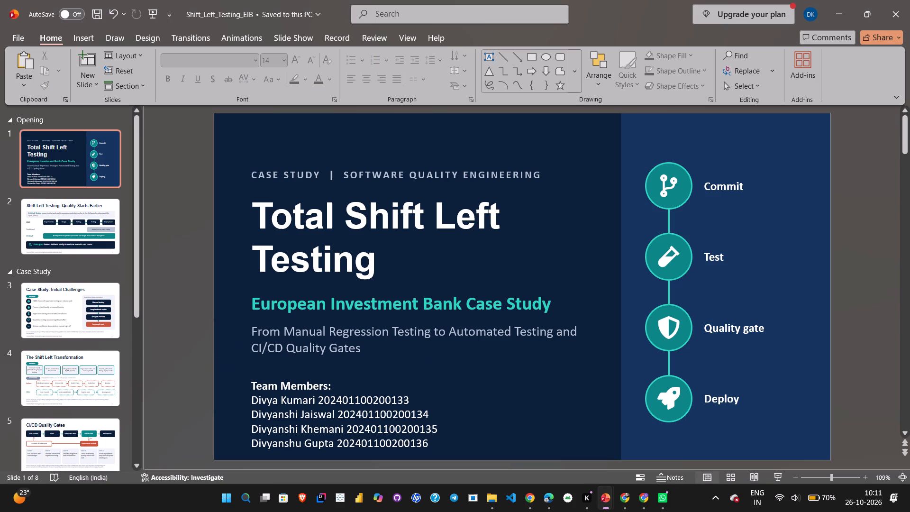
Move the team members text box slightly up and to the left on slide 1, away from the slide's bottom edge.
{"action": "left_click", "coordinate": [274, 398]}
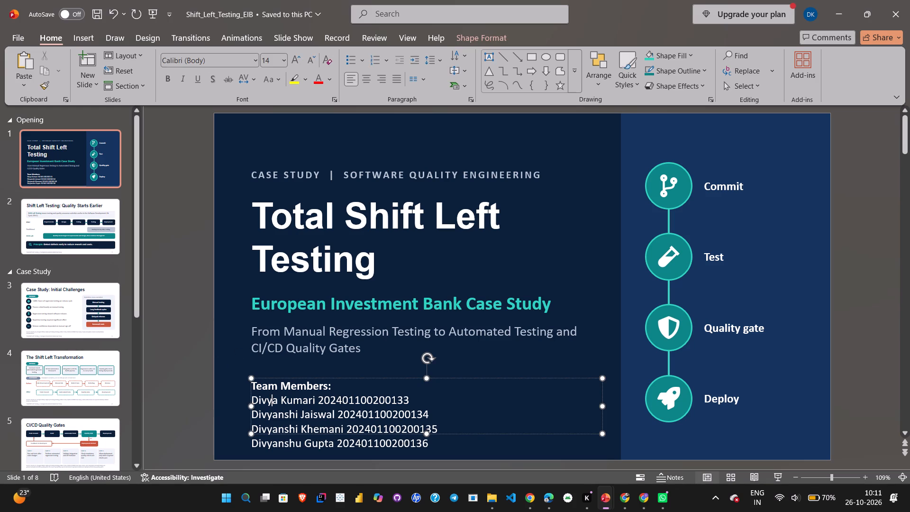
{"action": "left_click_drag", "start_coordinate": [562, 430], "coordinate": [557, 420]}
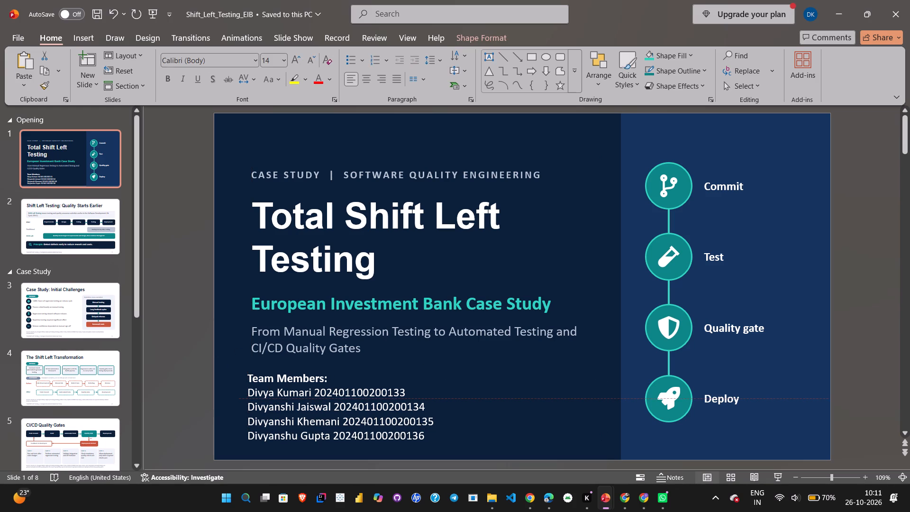
{"action": "left_click_drag", "start_coordinate": [557, 420], "coordinate": [546, 425]}
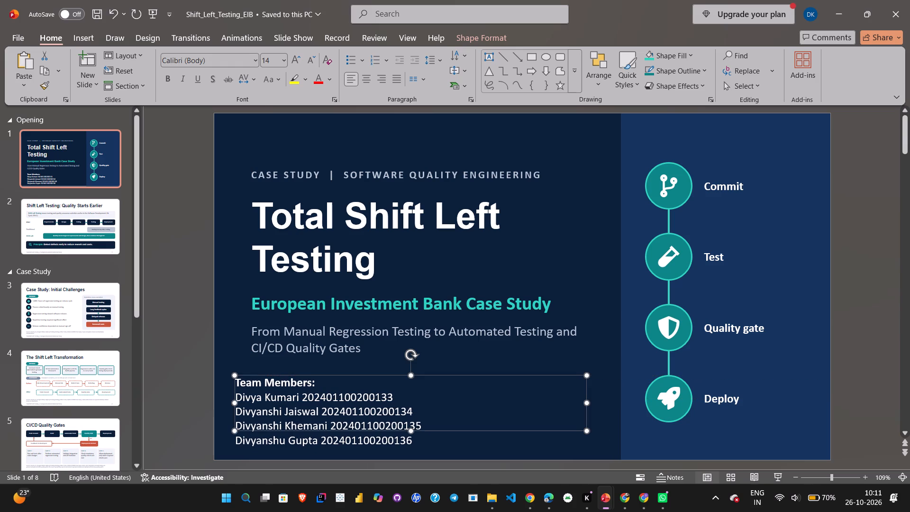
{"action": "left_click", "coordinate": [180, 246]}
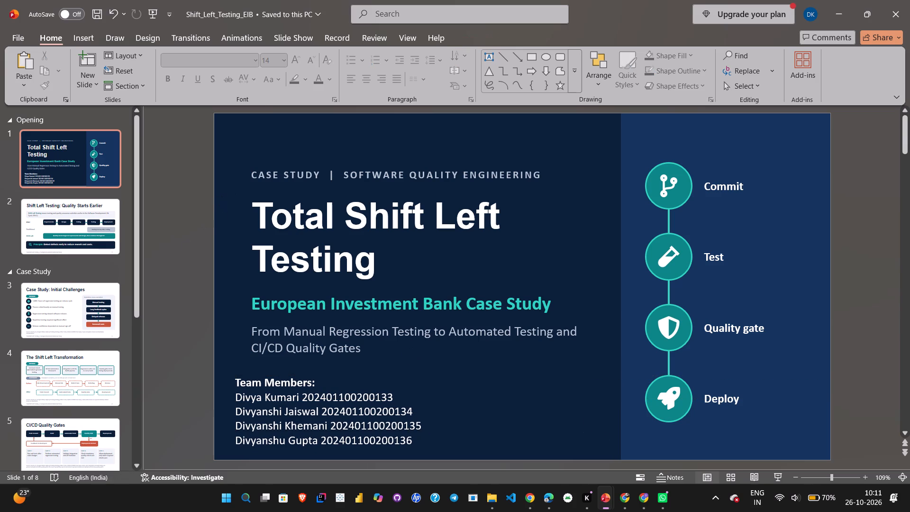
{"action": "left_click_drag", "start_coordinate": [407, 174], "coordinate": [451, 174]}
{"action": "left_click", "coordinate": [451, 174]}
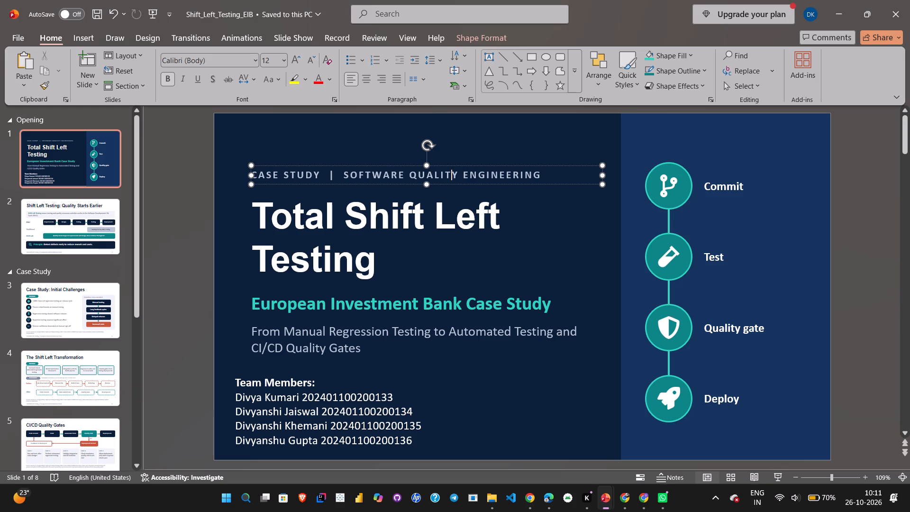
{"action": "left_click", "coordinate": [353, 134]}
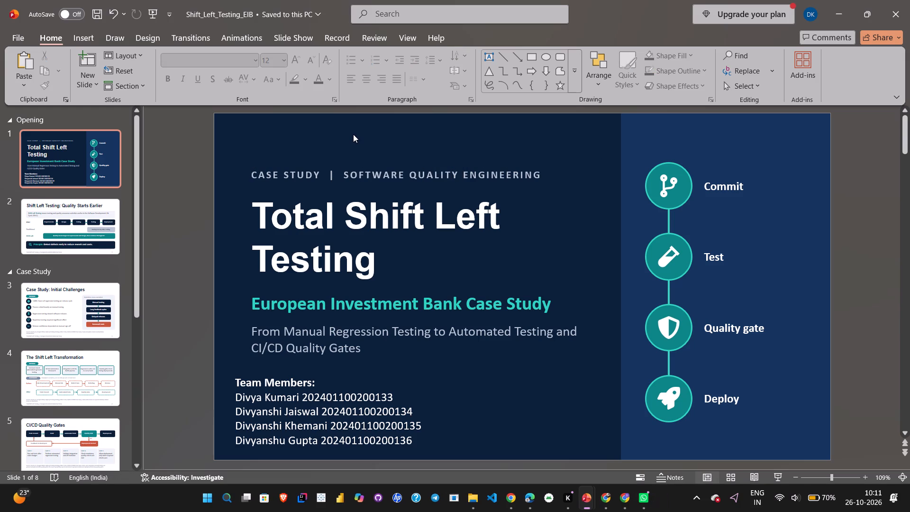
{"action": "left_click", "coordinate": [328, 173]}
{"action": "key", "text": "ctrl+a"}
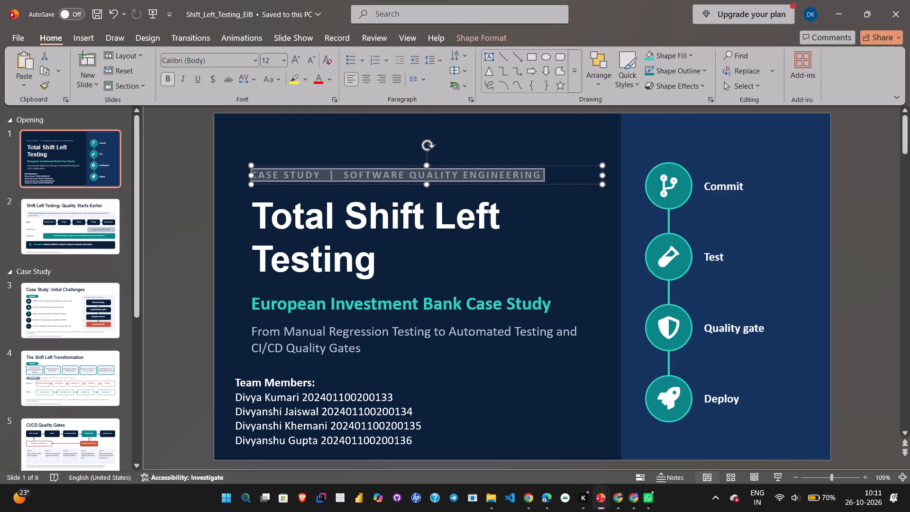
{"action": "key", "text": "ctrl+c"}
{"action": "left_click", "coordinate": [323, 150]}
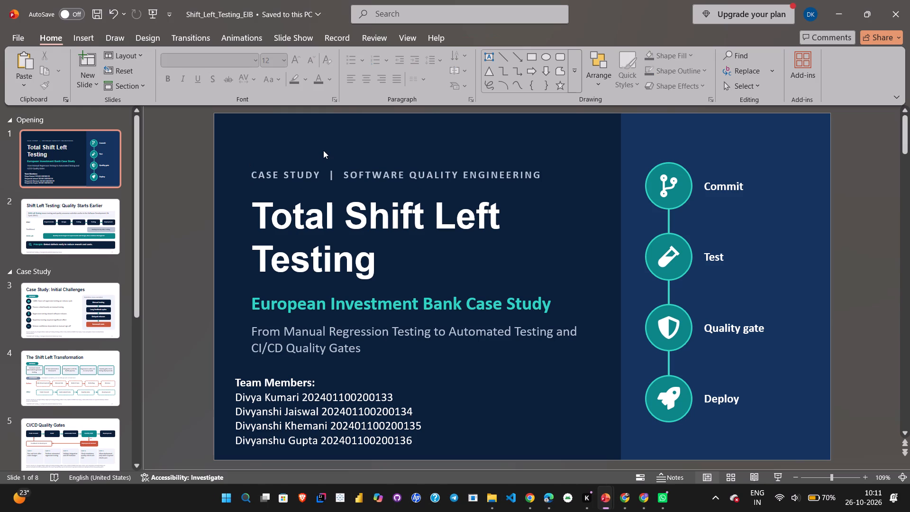
Duplicate the "CASE STUDY | SOFTWARE QUALITY ENGINEERING" text box on slide 1 and place the copy directly above the original, aligned with it.
{"action": "left_click", "coordinate": [390, 167]}
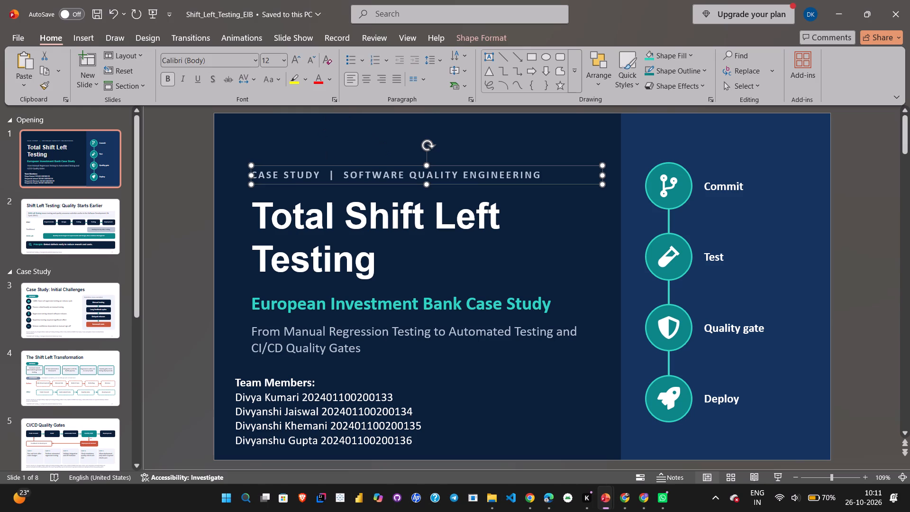
{"action": "right_click", "coordinate": [390, 167]}
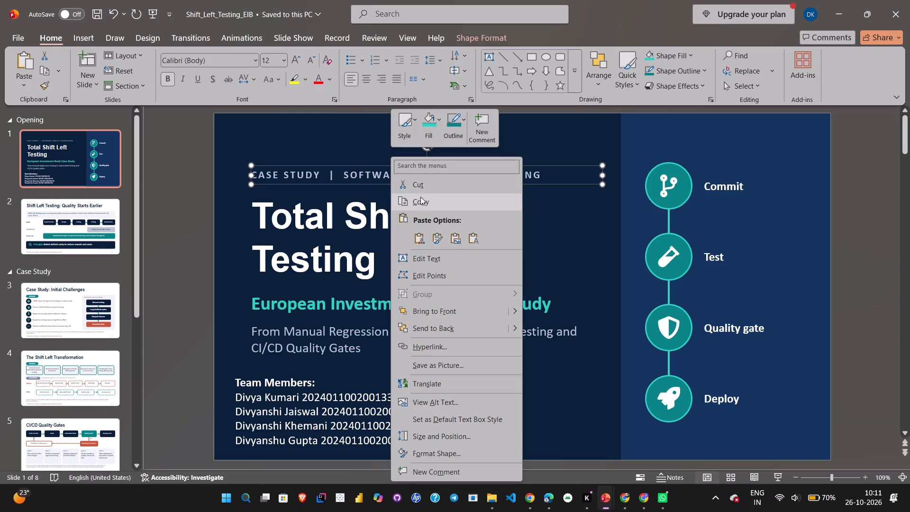
{"action": "left_click", "coordinate": [420, 202]}
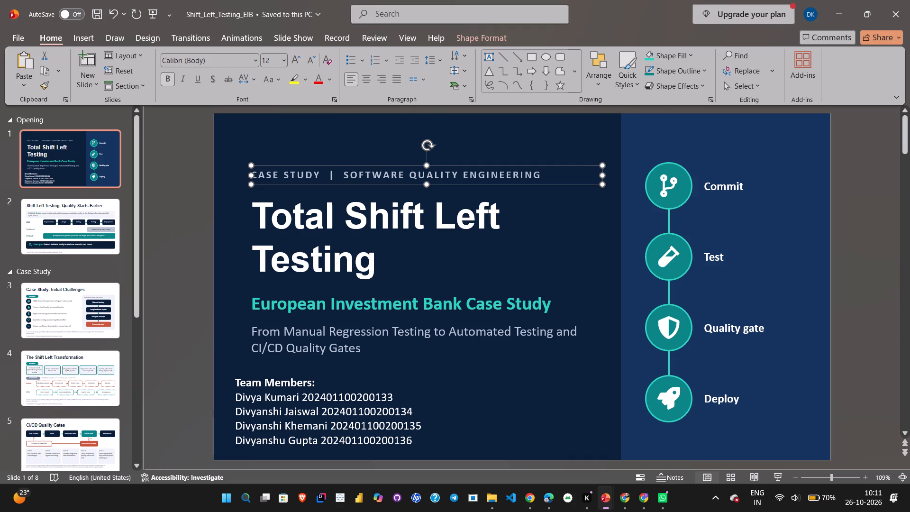
{"action": "right_click", "coordinate": [402, 180]}
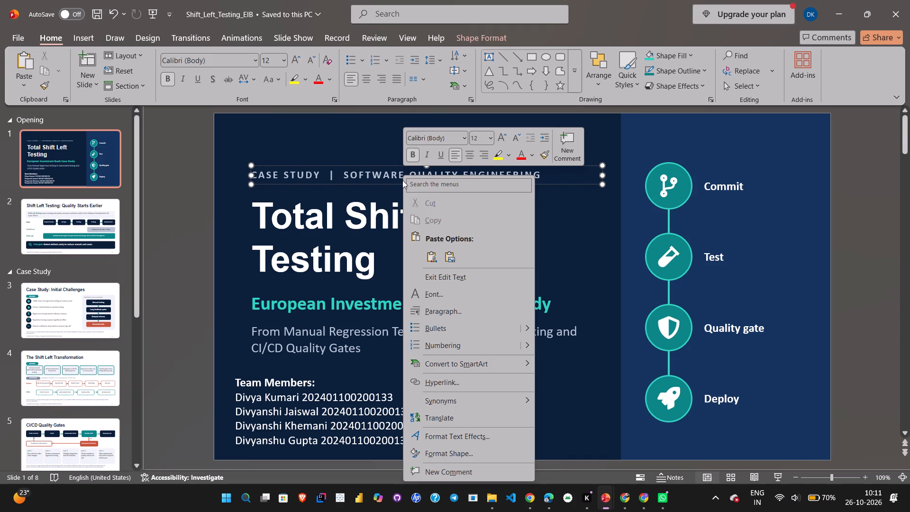
{"action": "key", "text": "ctrl+v"}
{"action": "left_click", "coordinate": [387, 192]}
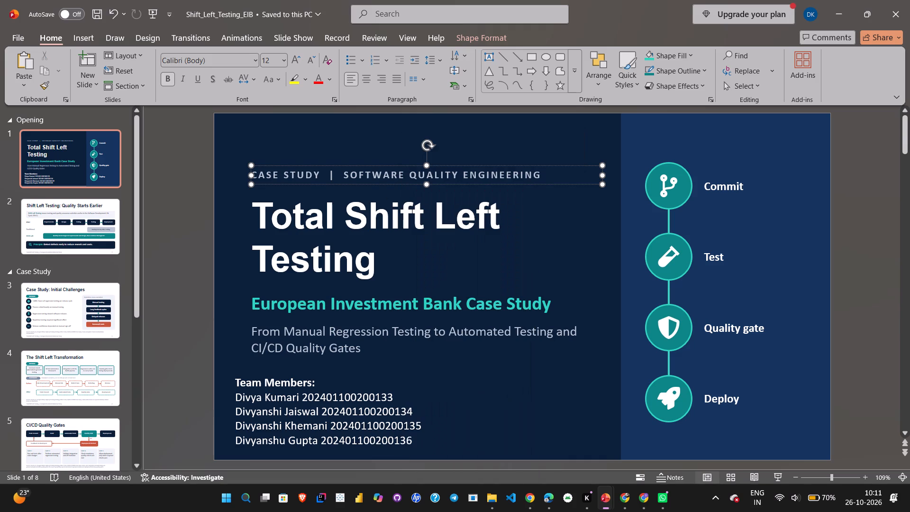
{"action": "key", "text": "ctrl+v"}
{"action": "left_click_drag", "start_coordinate": [382, 192], "coordinate": [373, 159]}
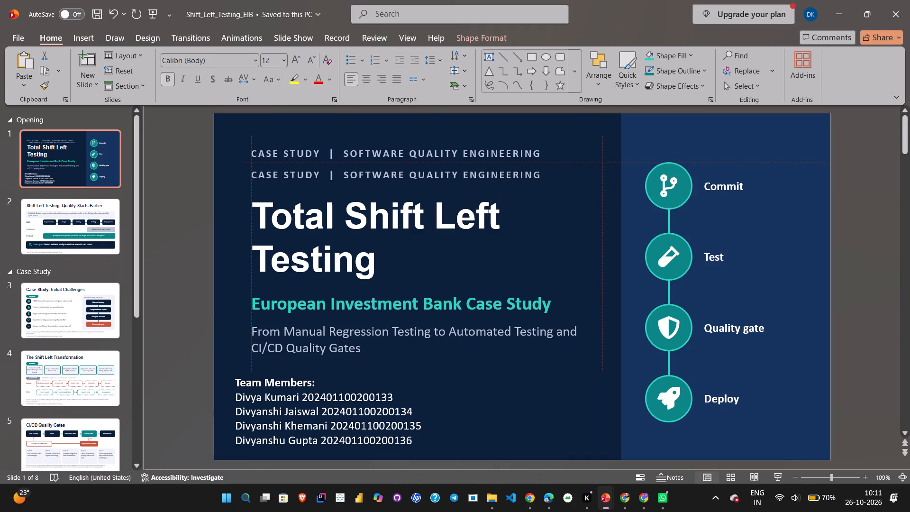
{"action": "left_click_drag", "start_coordinate": [373, 159], "coordinate": [372, 157]}
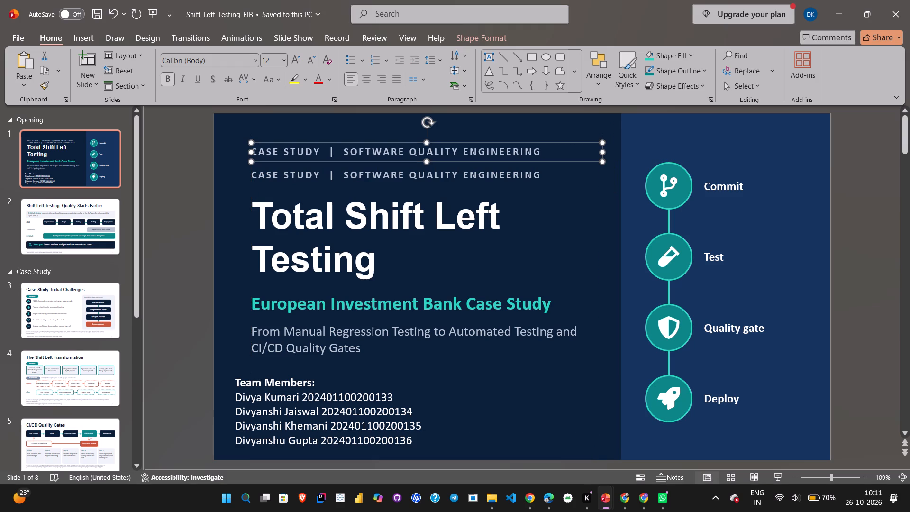
Clear all the text from the duplicated text box above the "CASE STUDY | SOFTWARE QUALITY ENGINEERING" line.
{"action": "left_click", "coordinate": [372, 157]}
{"action": "key", "text": "ctrl+a"}
{"action": "key", "text": "BackSpace"}
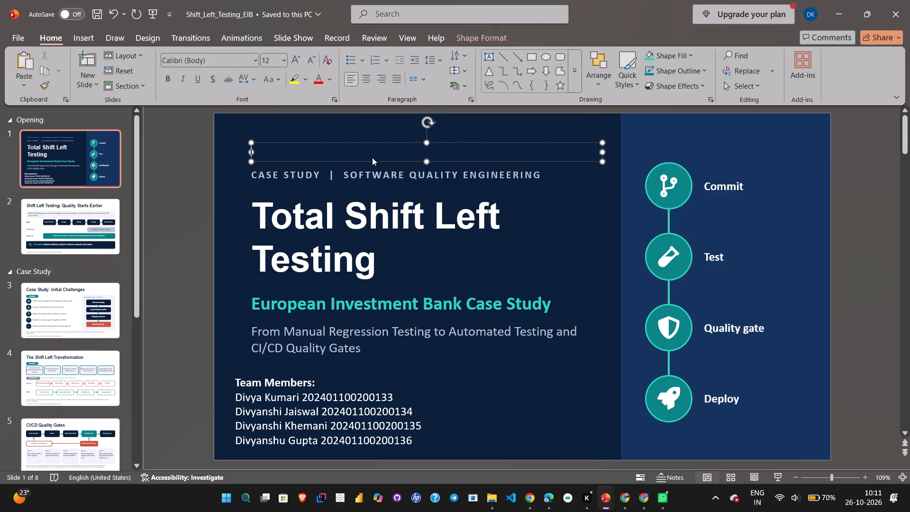
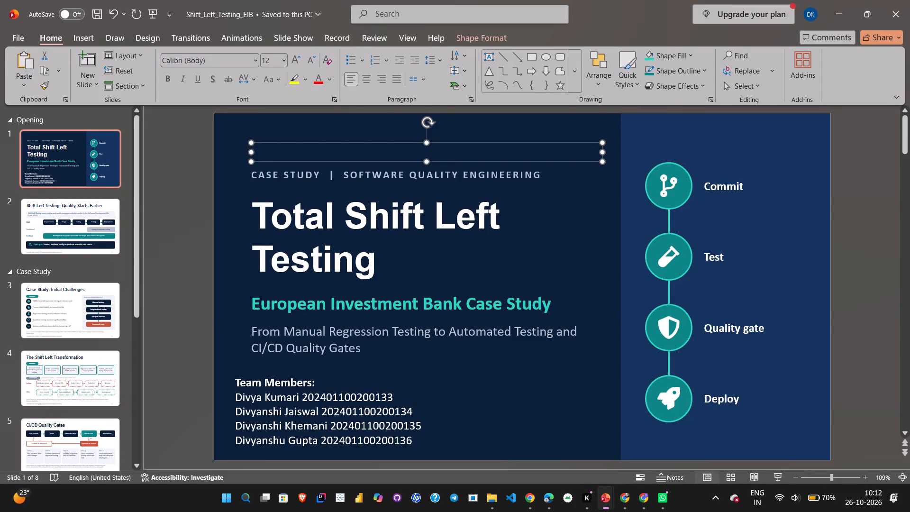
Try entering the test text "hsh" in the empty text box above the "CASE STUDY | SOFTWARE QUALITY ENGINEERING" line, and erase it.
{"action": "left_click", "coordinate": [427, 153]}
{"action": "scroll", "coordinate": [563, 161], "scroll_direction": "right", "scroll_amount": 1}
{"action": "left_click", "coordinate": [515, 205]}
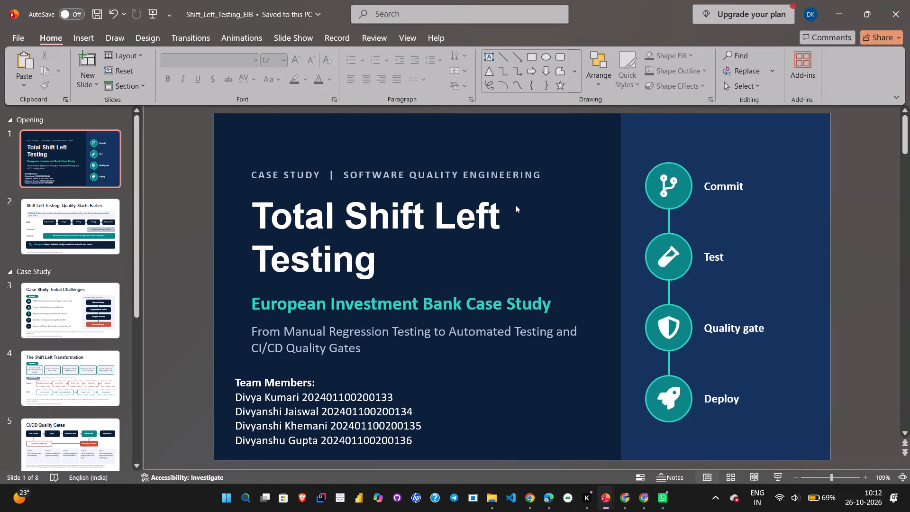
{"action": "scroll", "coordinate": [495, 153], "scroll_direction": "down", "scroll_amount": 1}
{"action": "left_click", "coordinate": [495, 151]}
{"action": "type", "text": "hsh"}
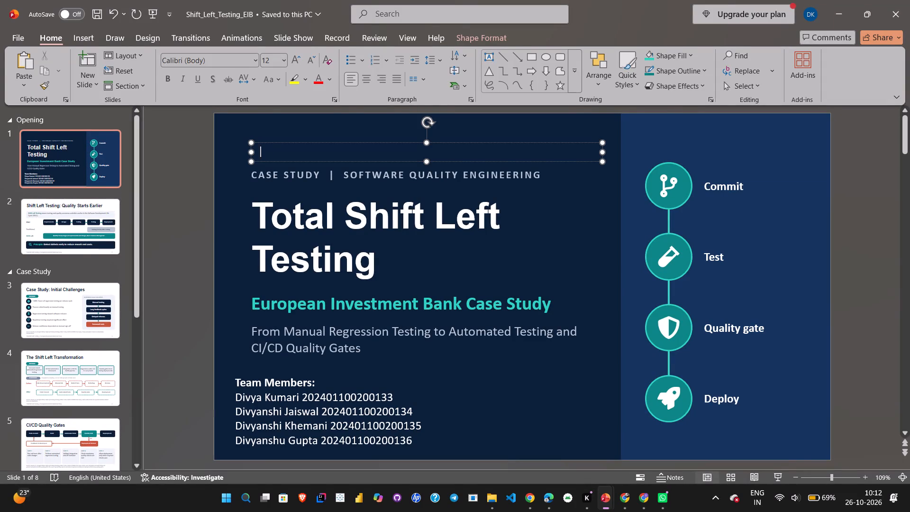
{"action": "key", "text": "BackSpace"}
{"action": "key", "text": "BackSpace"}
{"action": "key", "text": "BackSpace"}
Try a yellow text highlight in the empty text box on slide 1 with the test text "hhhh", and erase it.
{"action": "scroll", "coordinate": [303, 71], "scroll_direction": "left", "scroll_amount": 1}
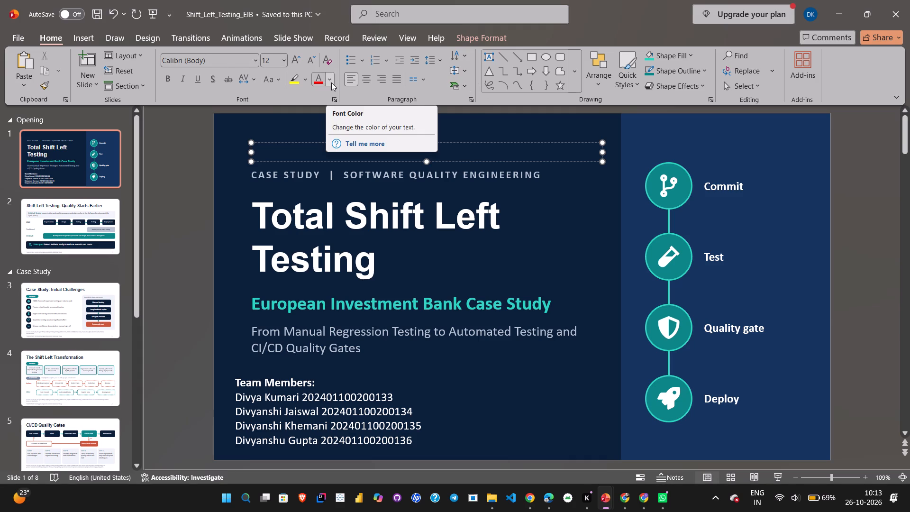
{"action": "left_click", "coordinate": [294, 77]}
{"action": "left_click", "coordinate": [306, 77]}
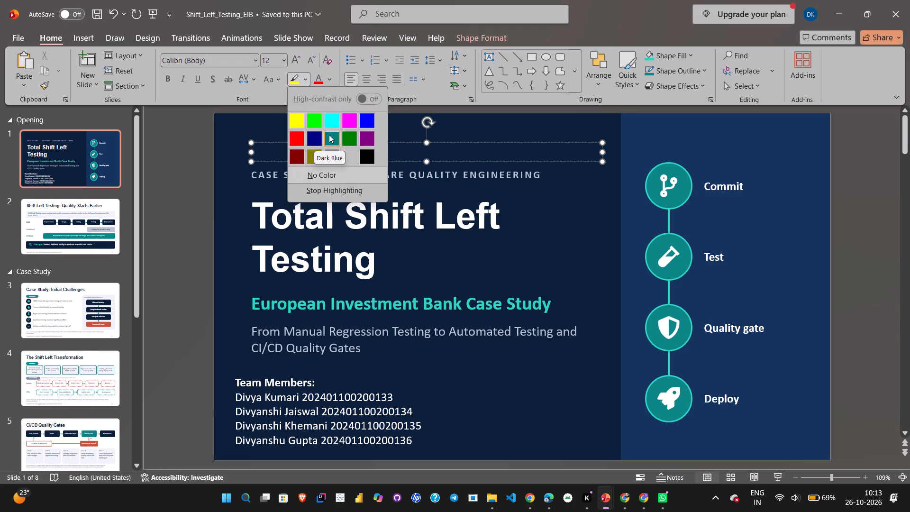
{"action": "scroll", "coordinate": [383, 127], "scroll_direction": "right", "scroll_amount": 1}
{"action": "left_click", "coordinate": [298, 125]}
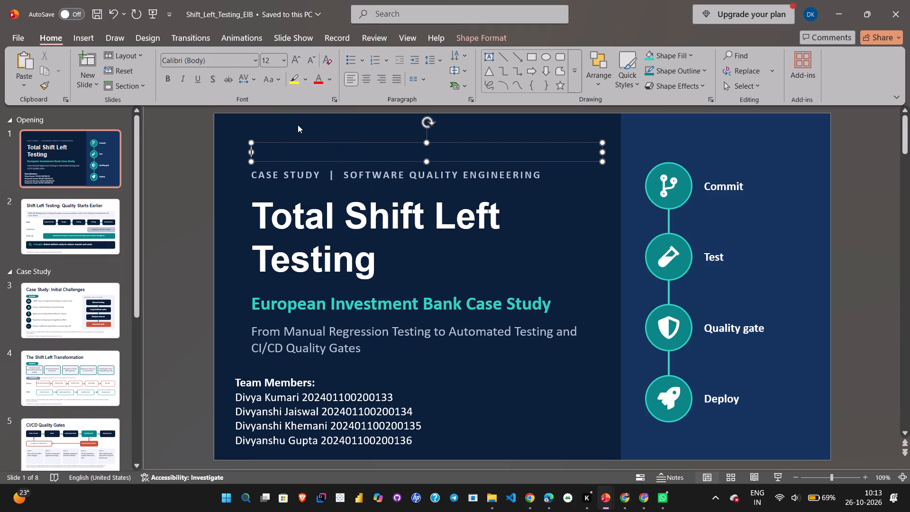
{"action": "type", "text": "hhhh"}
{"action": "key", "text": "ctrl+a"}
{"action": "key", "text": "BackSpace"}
Undo the recent edits in the duplicated text box on slide 1, back to before its original text was cleared.
{"action": "key", "text": "ctrl+z"}
{"action": "key", "text": "ctrl+z"}
{"action": "key", "text": "ctrl+z"}
{"action": "key", "text": "ctrl+z"}
{"action": "key", "text": "ctrl+z"}
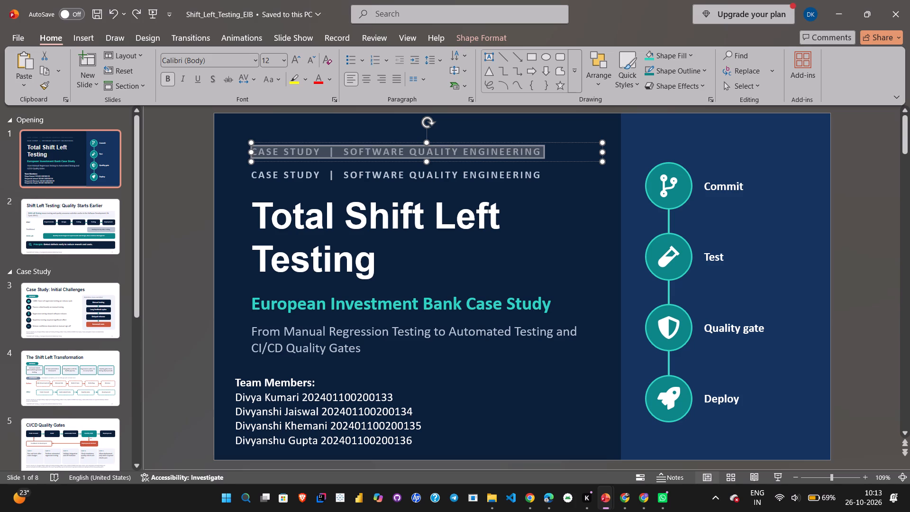
Erase the duplicated "CASE STUDY | SOFTWARE QUALITY ENGINEERING" text character by character from its end, keeping the original formatting for new text.
{"action": "left_click", "coordinate": [505, 154]}
{"action": "key", "text": "Right"}
{"action": "key", "text": "Right"}
{"action": "key", "text": "Right"}
{"action": "key", "text": "Right"}
{"action": "key", "text": "Right"}
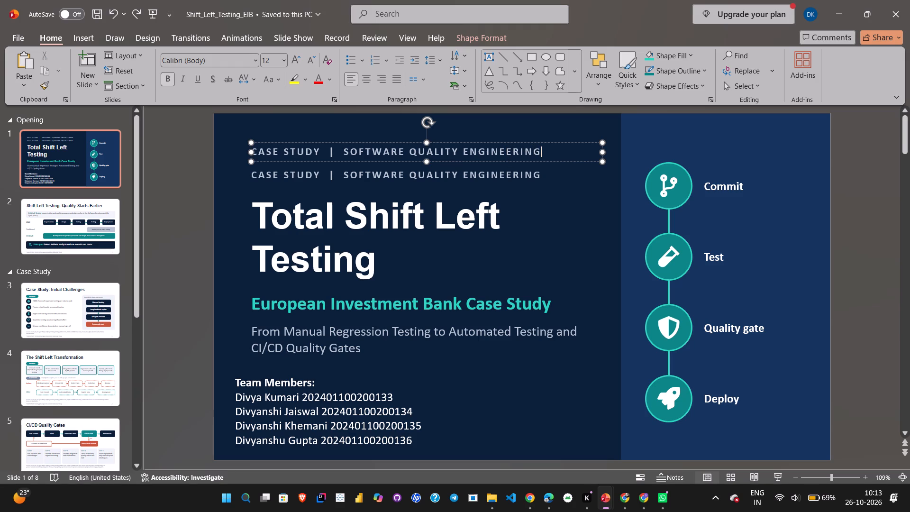
{"action": "key", "text": "BackSpace"}
{"action": "key", "text": "BackSpace"}
{"action": "key", "text": "BackSpace"}
{"action": "key", "text": "BackSpace"}
{"action": "key", "text": "BackSpace"}
{"action": "key", "text": "BackSpace"}
{"action": "key", "text": "BackSpace"}
{"action": "key", "text": "BackSpace"}
{"action": "key", "text": "BackSpace"}
{"action": "key", "text": "BackSpace"}
{"action": "key", "text": "BackSpace"}
{"action": "key", "text": "BackSpace"}
{"action": "key", "text": "BackSpace"}
{"action": "key", "text": "BackSpace"}
{"action": "key", "text": "BackSpace"}
{"action": "key", "text": "BackSpace"}
{"action": "key", "text": "BackSpace"}
{"action": "key", "text": "BackSpace"}
{"action": "key", "text": "BackSpace"}
{"action": "key", "text": "BackSpace"}
{"action": "key", "text": "BackSpace"}
{"action": "key", "text": "BackSpace"}
{"action": "key", "text": "BackSpace"}
{"action": "key", "text": "BackSpace"}
{"action": "key", "text": "BackSpace"}
{"action": "key", "text": "BackSpace"}
{"action": "key", "text": "BackSpace"}
{"action": "key", "text": "BackSpace"}
{"action": "key", "text": "BackSpace"}
{"action": "key", "text": "BackSpace"}
{"action": "key", "text": "BackSpace"}
{"action": "key", "text": "BackSpace"}
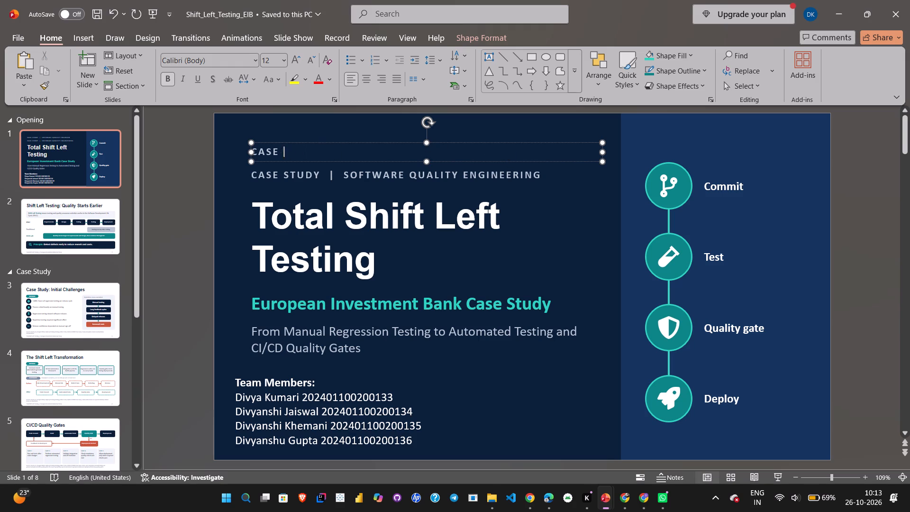
{"action": "key", "text": "BackSpace"}
{"action": "key", "text": "BackSpace"}
{"action": "key", "text": "BackSpace"}
{"action": "key", "text": "BackSpace"}
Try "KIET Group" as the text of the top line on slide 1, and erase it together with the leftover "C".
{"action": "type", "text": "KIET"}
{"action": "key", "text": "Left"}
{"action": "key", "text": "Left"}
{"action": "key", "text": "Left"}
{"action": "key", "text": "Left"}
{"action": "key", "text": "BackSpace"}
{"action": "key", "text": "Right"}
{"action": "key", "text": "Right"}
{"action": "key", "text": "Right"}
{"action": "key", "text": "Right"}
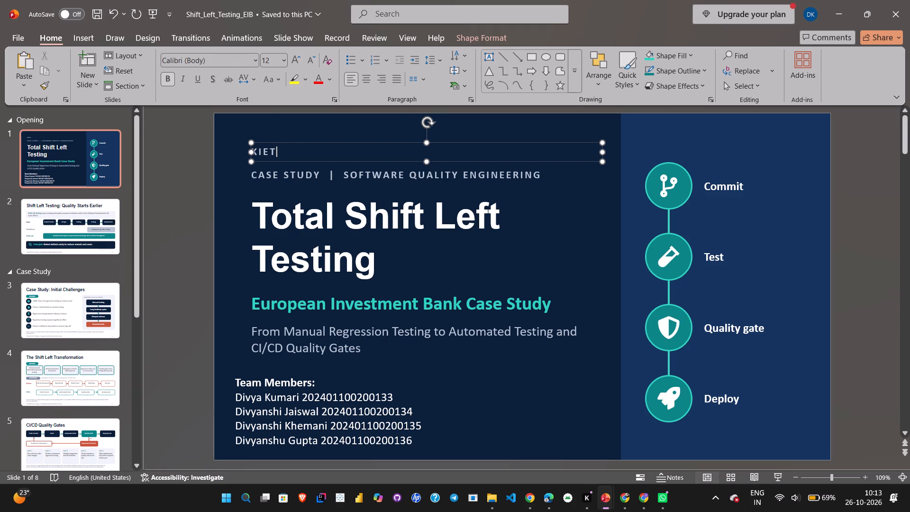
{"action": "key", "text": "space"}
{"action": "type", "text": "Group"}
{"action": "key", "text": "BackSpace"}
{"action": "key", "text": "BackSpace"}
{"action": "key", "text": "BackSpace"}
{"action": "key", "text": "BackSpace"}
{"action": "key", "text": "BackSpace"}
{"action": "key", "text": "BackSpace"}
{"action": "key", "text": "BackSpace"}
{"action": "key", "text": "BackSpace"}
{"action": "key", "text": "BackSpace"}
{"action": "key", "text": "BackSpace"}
Enter "CSE Section – B" in the emptied text box at the top of slide 1.
{"action": "type", "text": "CSE"}
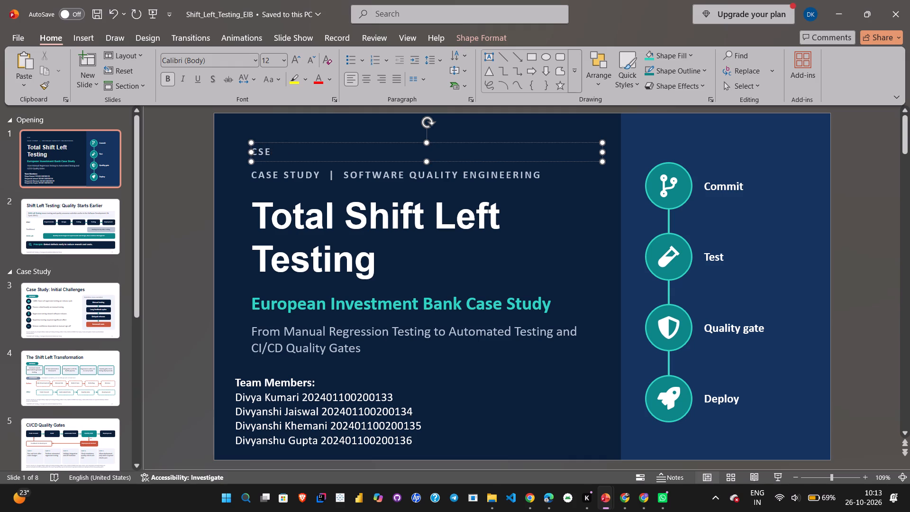
{"action": "key", "text": "space"}
{"action": "type", "text": "Section - B"}
Add "Software Engineering ()" after a wide gap on the "CSE Section – B" line, leaving the cursor between the parentheses.
{"action": "key", "text": "space"}
{"action": "key", "text": "space"}
{"action": "key", "text": "space"}
{"action": "key", "text": "space"}
{"action": "key", "text": "BackSpace"}
{"action": "key", "text": "BackSpace"}
{"action": "key", "text": "BackSpace"}
{"action": "key", "text": "BackSpace"}
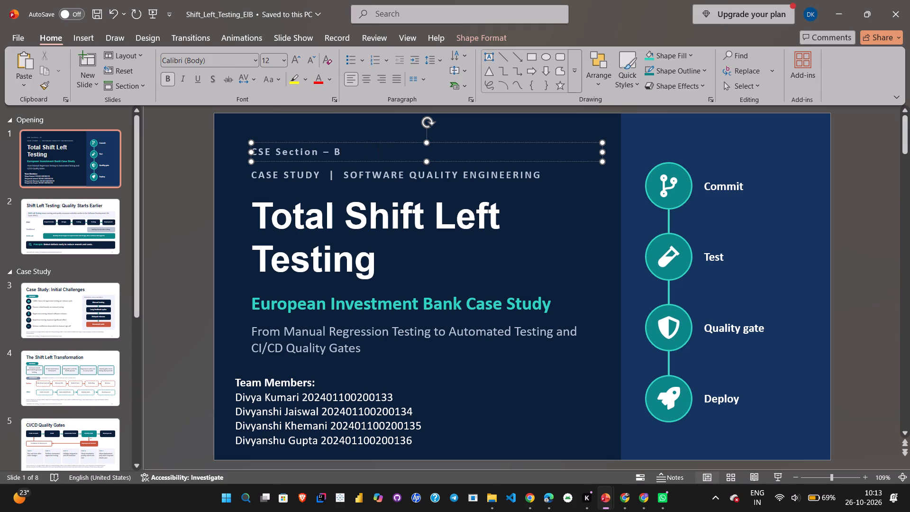
{"action": "type", "text": "Sof"}
{"action": "type", "text": "tware Engi"}
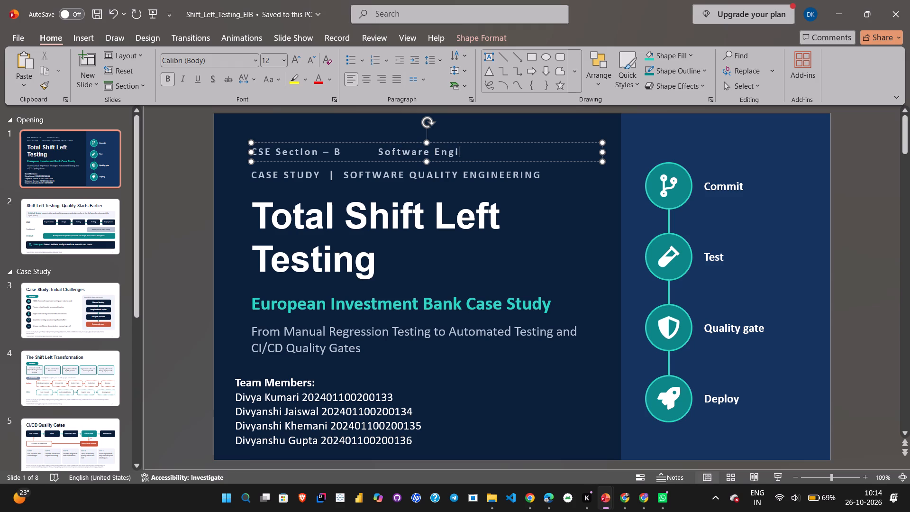
{"action": "type", "text": "neering ("}
{"action": "key", "text": "shift+parenright"}
{"action": "key", "text": "Left"}
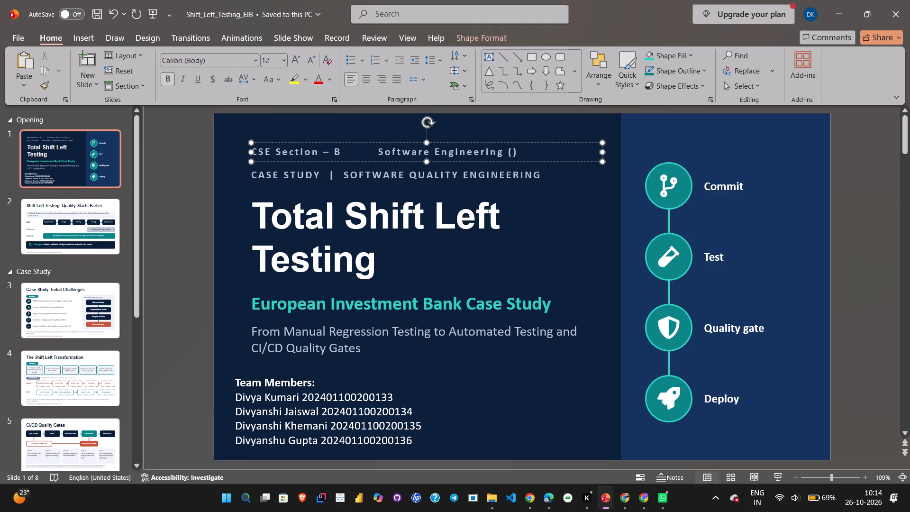
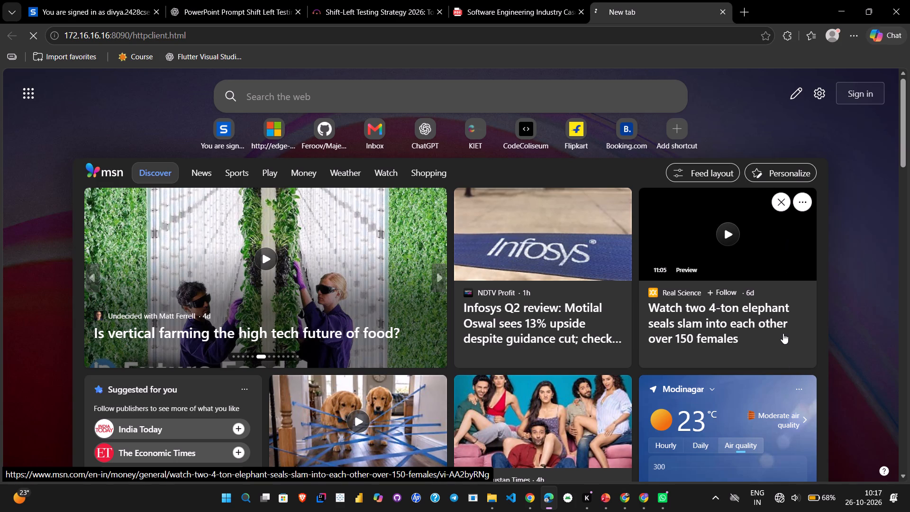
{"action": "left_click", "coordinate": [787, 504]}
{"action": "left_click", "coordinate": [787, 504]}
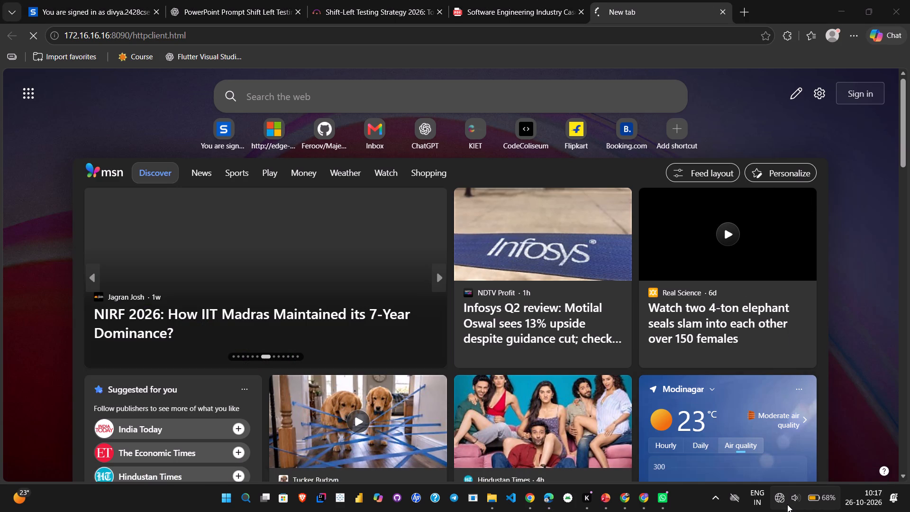
Look through the available Wi-Fi networks, and restart the Wi-Fi connection by switching it off and on again.
{"action": "left_click", "coordinate": [682, 511]}
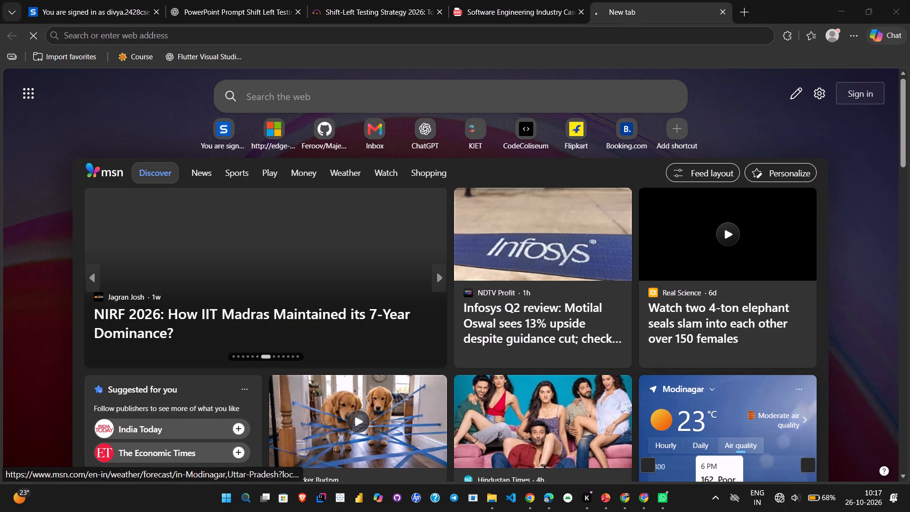
{"action": "left_click", "coordinate": [795, 504]}
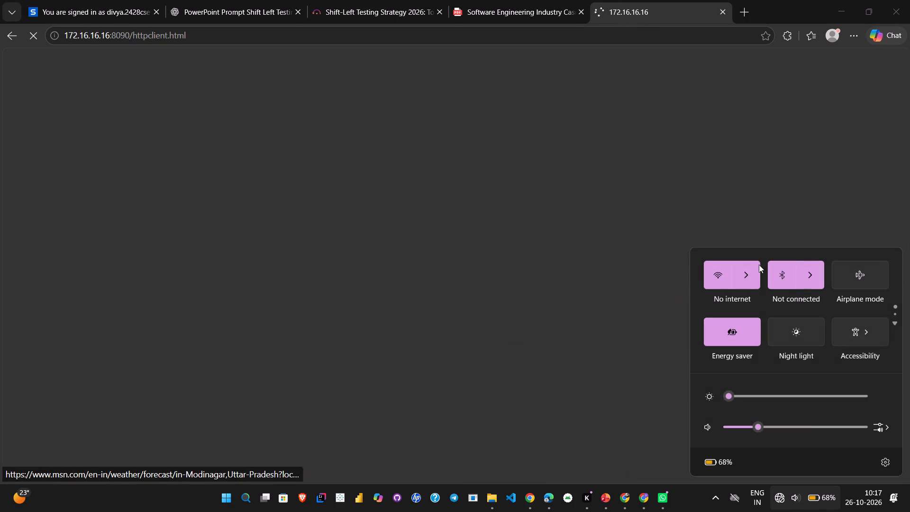
{"action": "left_click", "coordinate": [749, 276]}
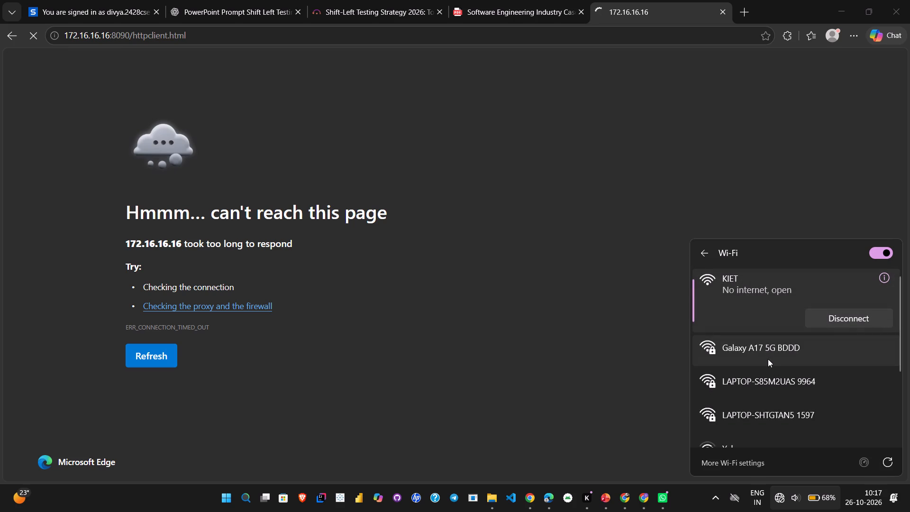
{"action": "scroll", "coordinate": [768, 359], "scroll_direction": "down", "scroll_amount": 2}
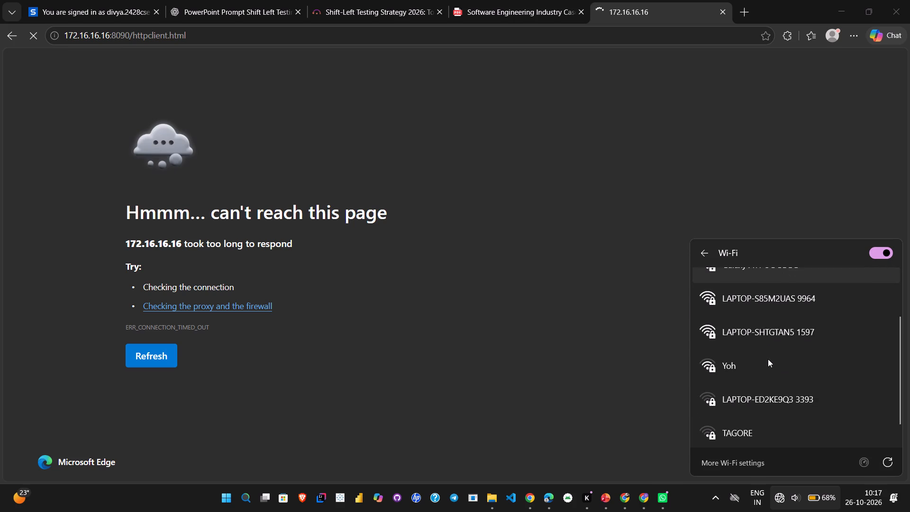
{"action": "scroll", "coordinate": [768, 359], "scroll_direction": "down", "scroll_amount": 1}
{"action": "scroll", "coordinate": [768, 359], "scroll_direction": "up", "scroll_amount": 4}
{"action": "scroll", "coordinate": [819, 368], "scroll_direction": "up", "scroll_amount": 4}
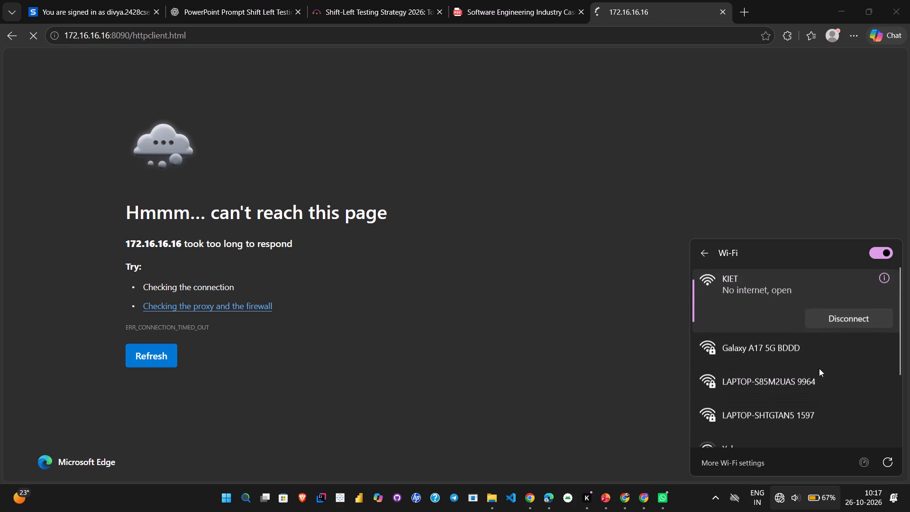
{"action": "left_click", "coordinate": [878, 252]}
{"action": "left_click", "coordinate": [878, 252]}
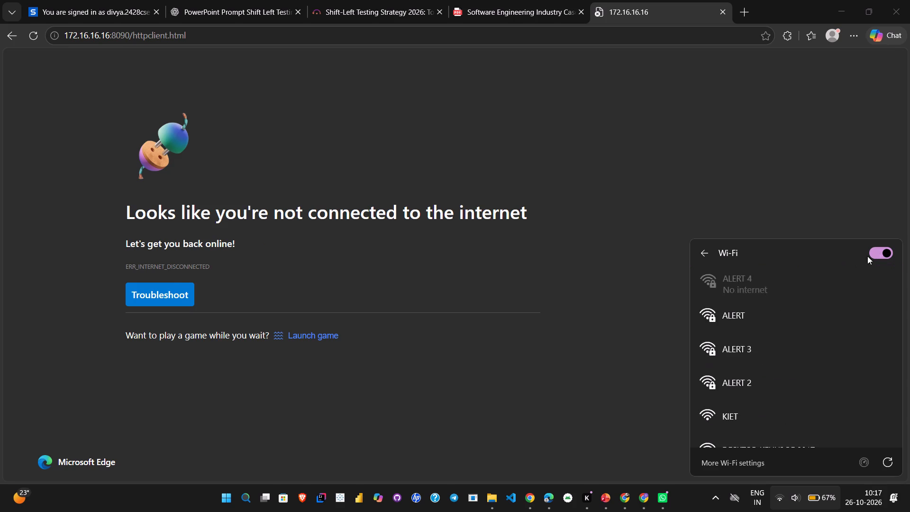
{"action": "left_click", "coordinate": [763, 156]}
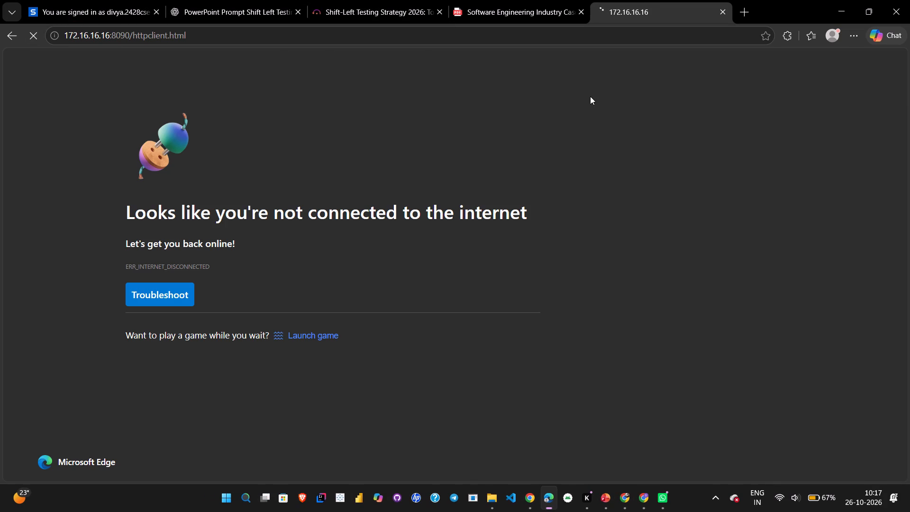
Reload the unreachable 172.16.16.16 page and close its tab.
{"action": "key", "text": "ctrl+r"}
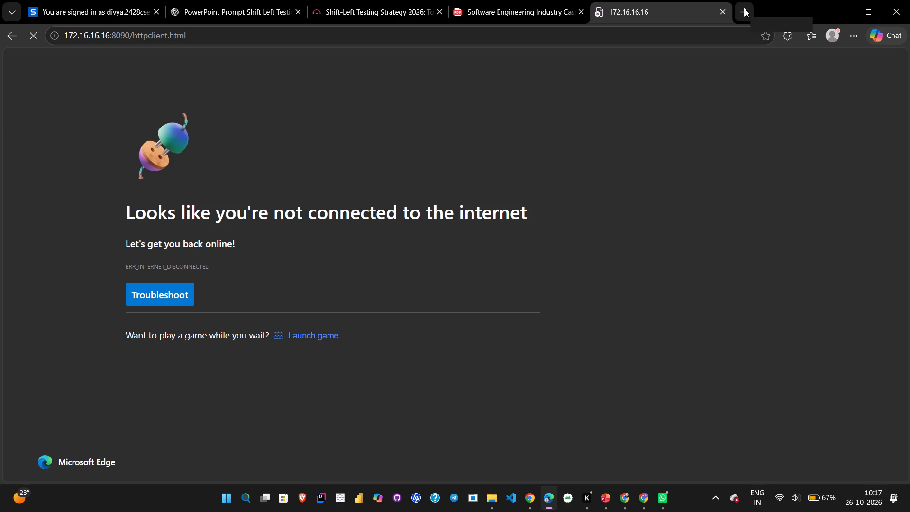
{"action": "left_click", "coordinate": [721, 11]}
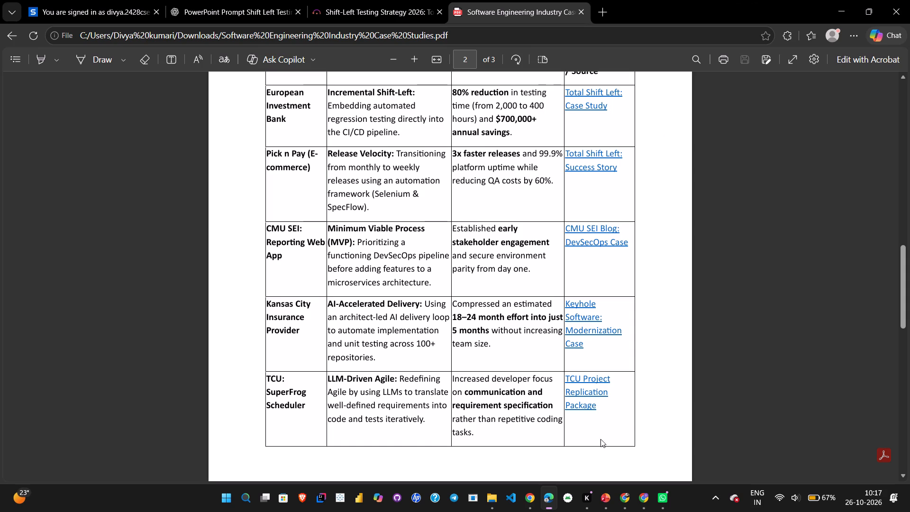
Switch back to the Shift_Left_Testing_EIB presentation in PowerPoint.
{"action": "left_click", "coordinate": [526, 497]}
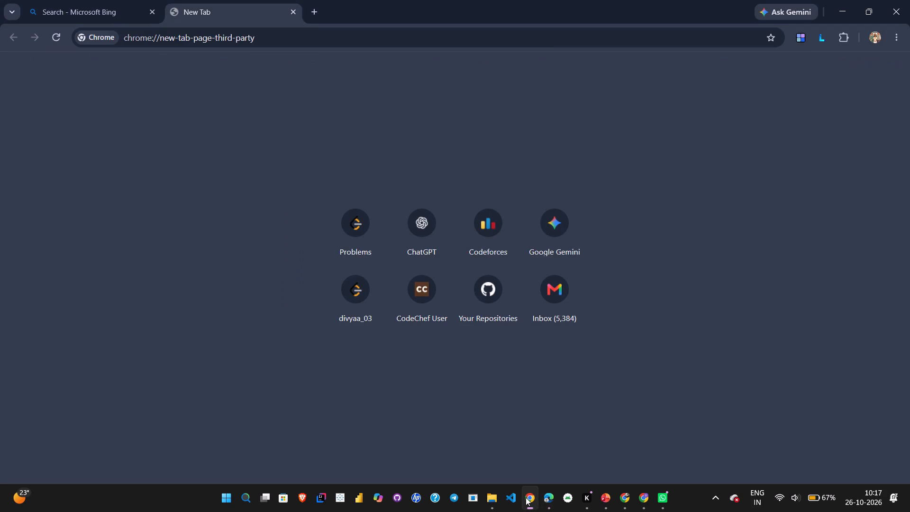
{"action": "left_click", "coordinate": [549, 502]}
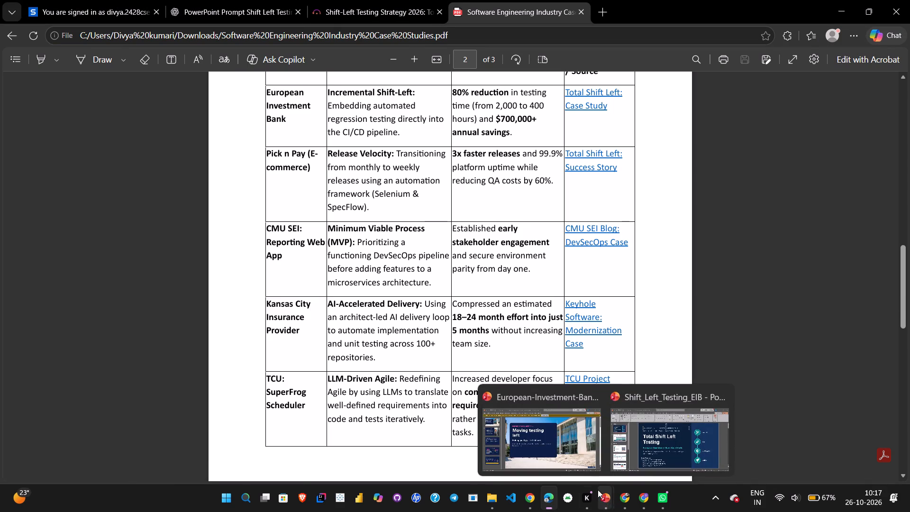
{"action": "left_click", "coordinate": [674, 455]}
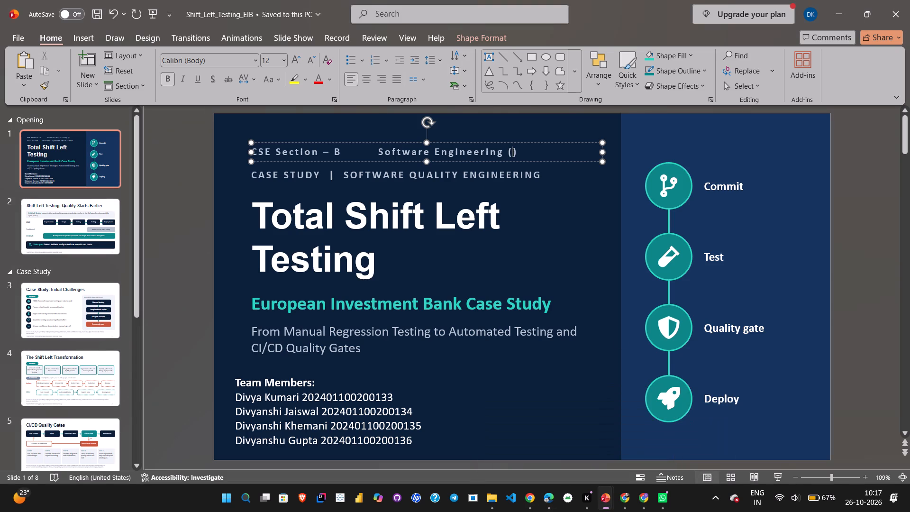
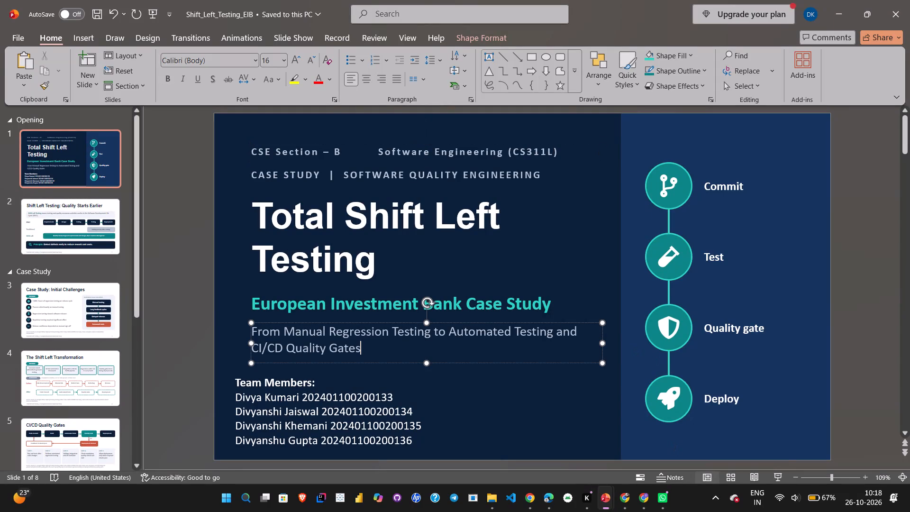
Set the font size of the whole Team Members block on the title slide to 12.
{"action": "left_click", "coordinate": [409, 241]}
{"action": "left_click", "coordinate": [358, 403]}
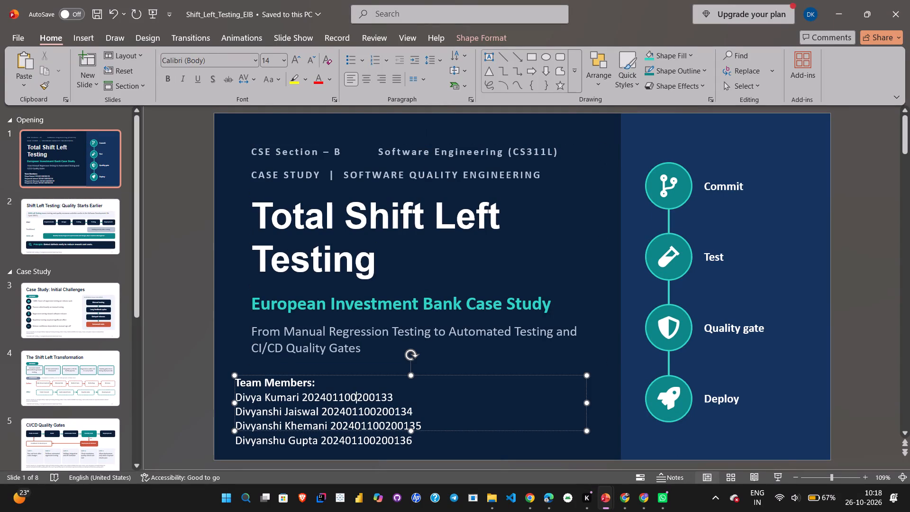
{"action": "left_click_drag", "start_coordinate": [238, 384], "coordinate": [343, 422]}
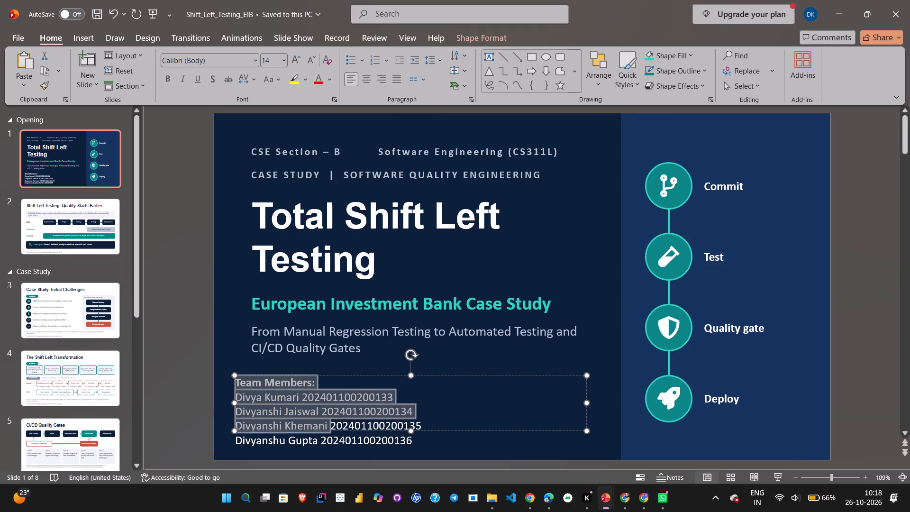
{"action": "left_click_drag", "start_coordinate": [343, 422], "coordinate": [414, 443]}
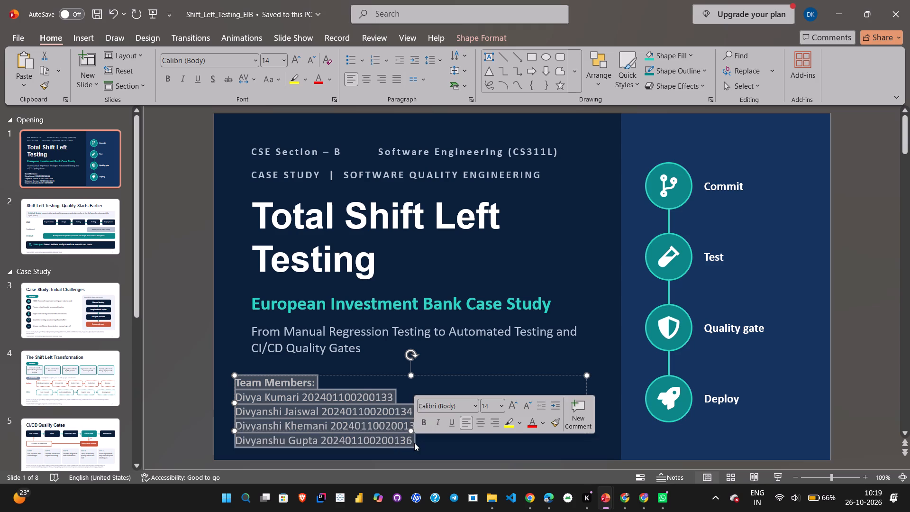
{"action": "left_click", "coordinate": [505, 406]}
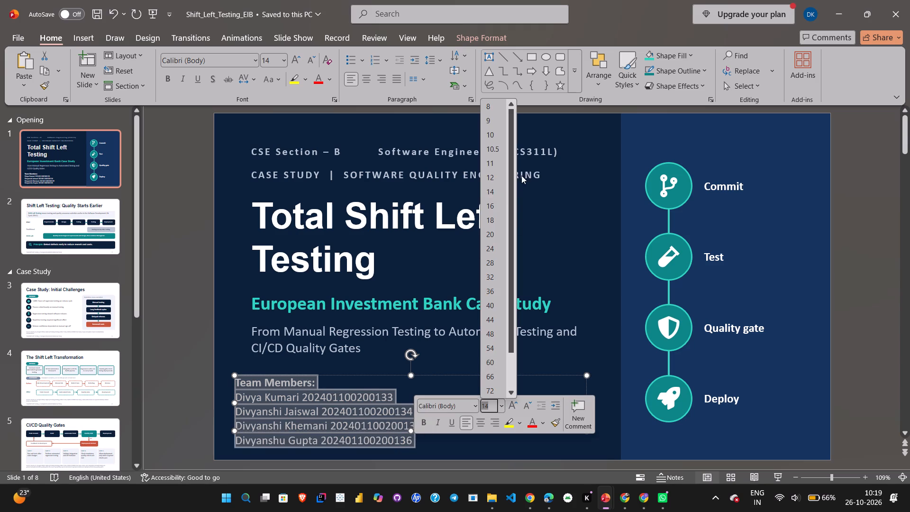
{"action": "left_click", "coordinate": [494, 176]}
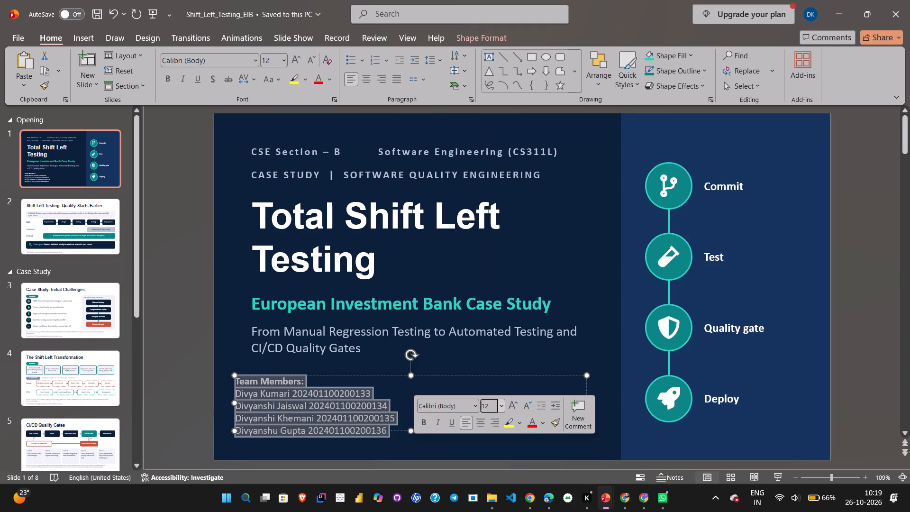
Nudge the Team Members text box slightly to the right and down below the title slide's description, then deselect it.
{"action": "left_click", "coordinate": [454, 381]}
{"action": "left_click_drag", "start_coordinate": [454, 381], "coordinate": [458, 381]}
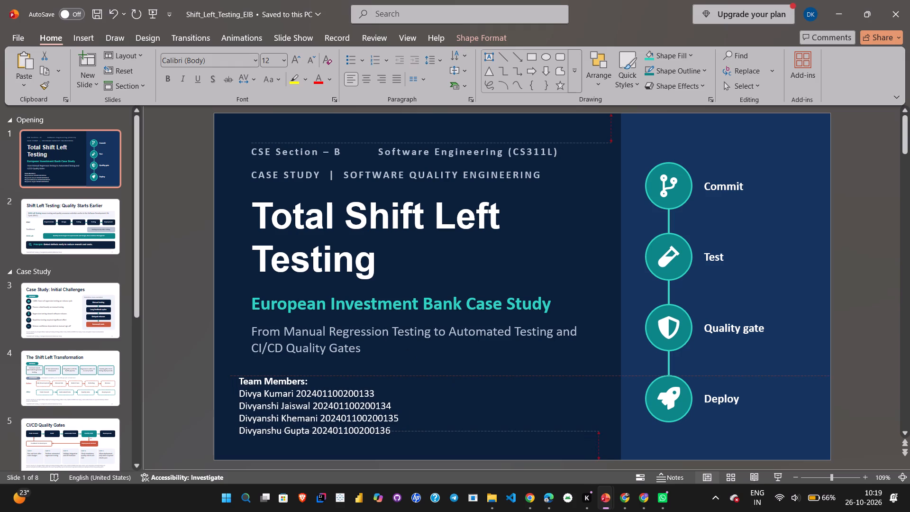
{"action": "left_click_drag", "start_coordinate": [458, 381], "coordinate": [458, 384]}
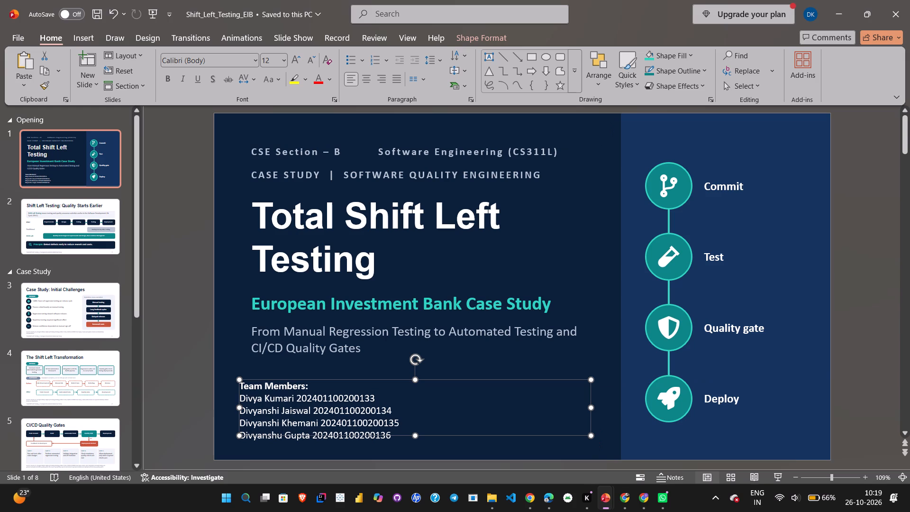
{"action": "left_click", "coordinate": [184, 280]}
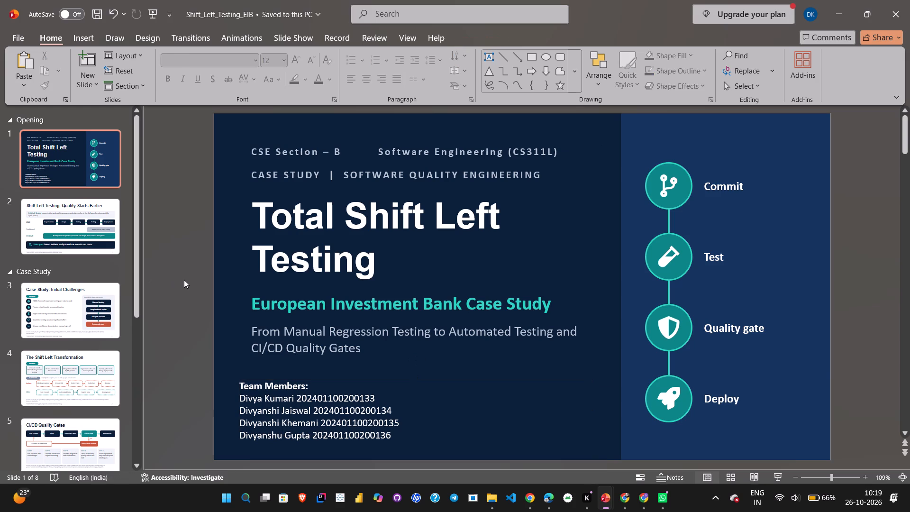
{"action": "left_click", "coordinate": [184, 280]}
{"action": "left_click", "coordinate": [189, 226]}
{"action": "scroll", "coordinate": [80, 82], "scroll_direction": "left", "scroll_amount": 1}
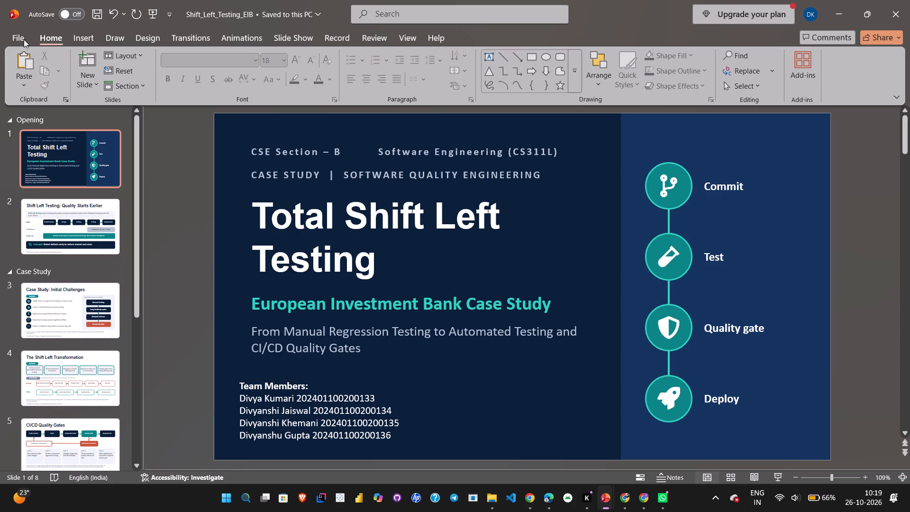
Save the presentation to the Downloads folder as Shift_Left_Testing_EIB in PowerPoint Presentation format.
{"action": "left_click", "coordinate": [23, 38]}
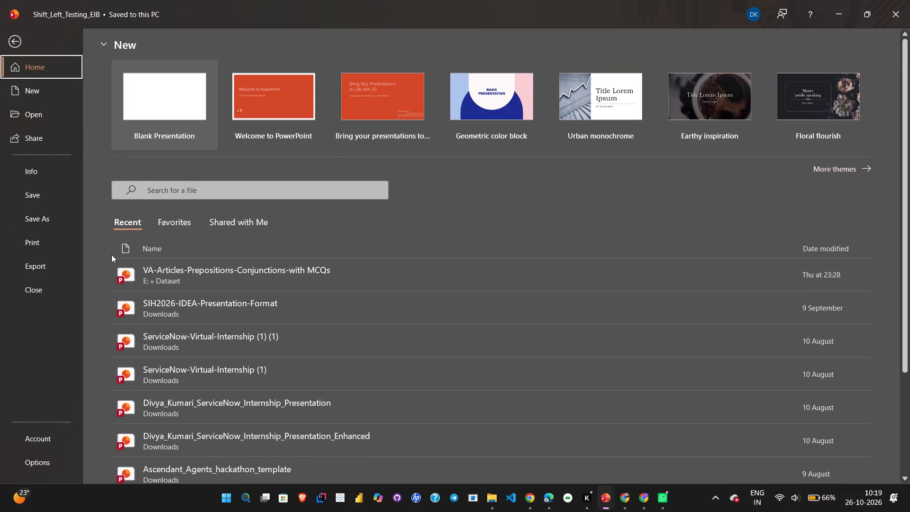
{"action": "left_click", "coordinate": [40, 215]}
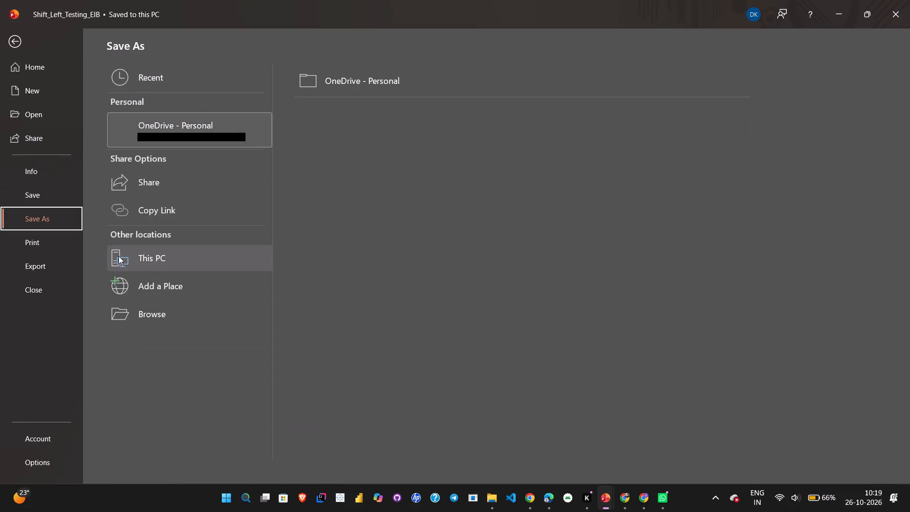
{"action": "left_click", "coordinate": [123, 257]}
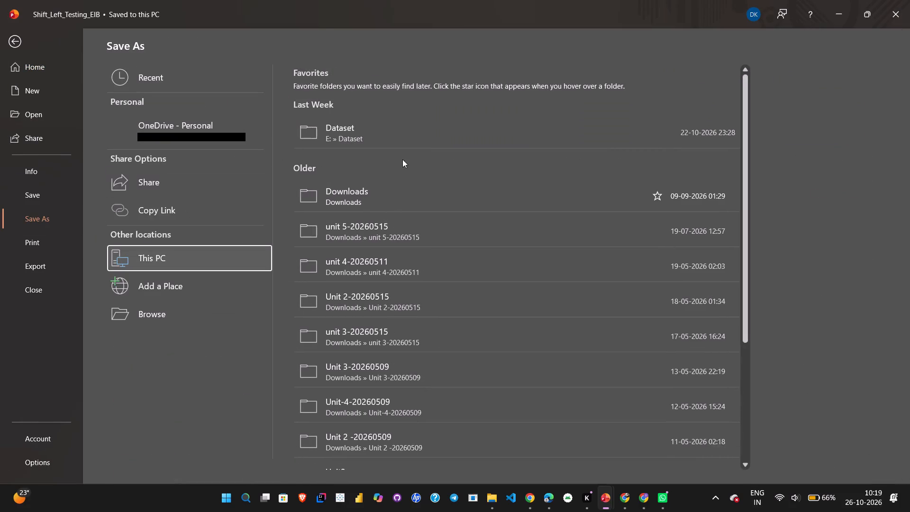
{"action": "left_click", "coordinate": [381, 196]}
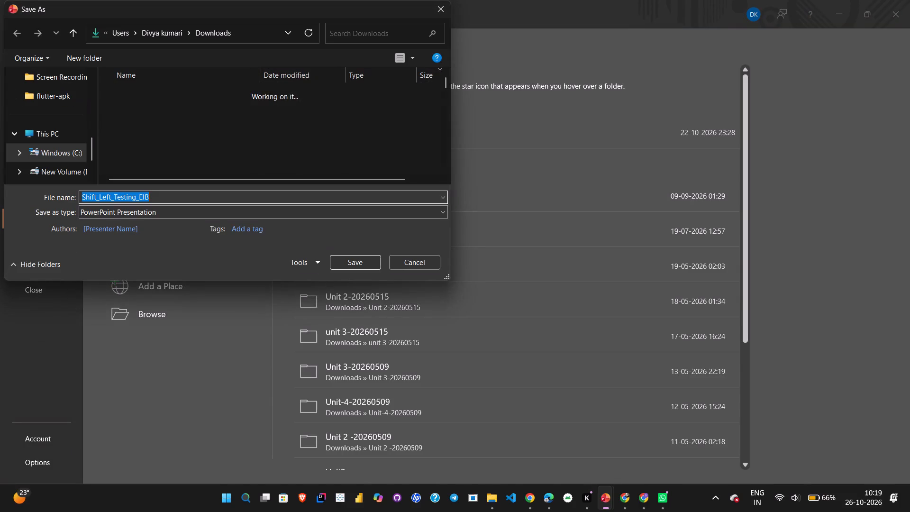
{"action": "left_click", "coordinate": [351, 261]}
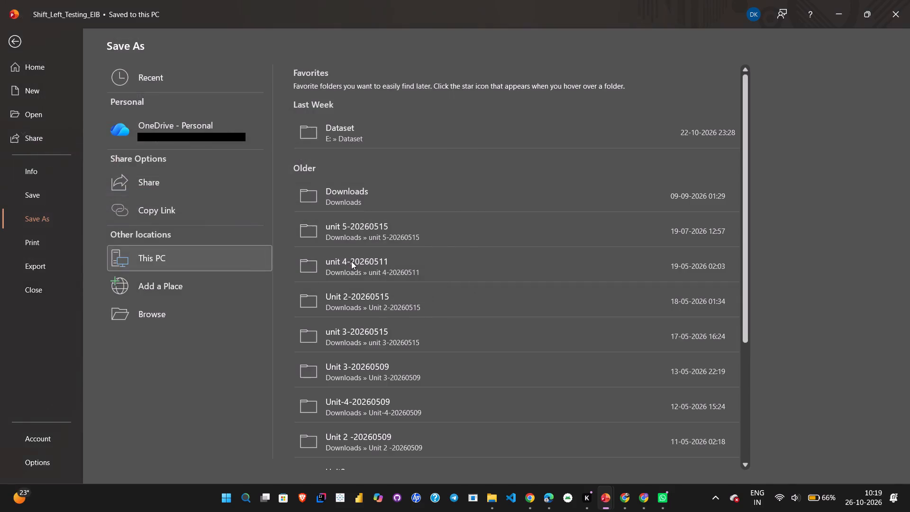
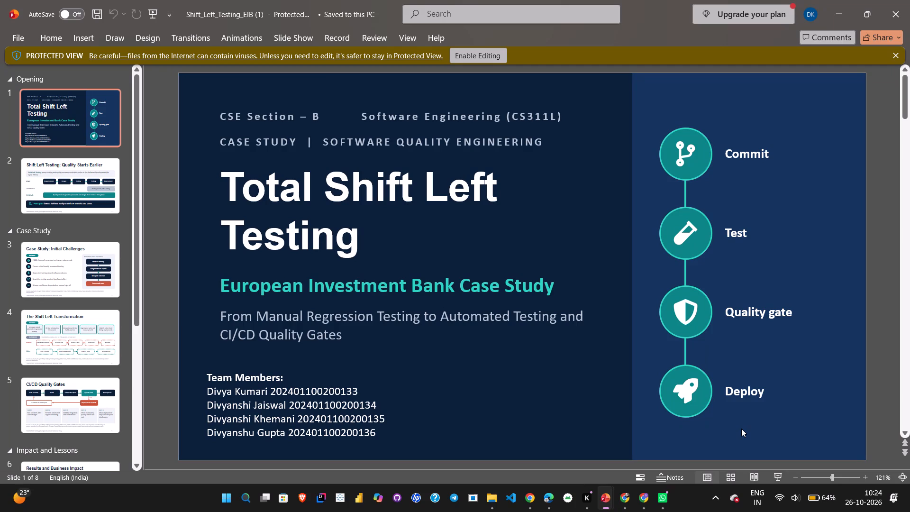
Review the saved presentation slide by slide, from the title slide through to the Case Study: Initial Challenges slide.
{"action": "key", "text": "Down"}
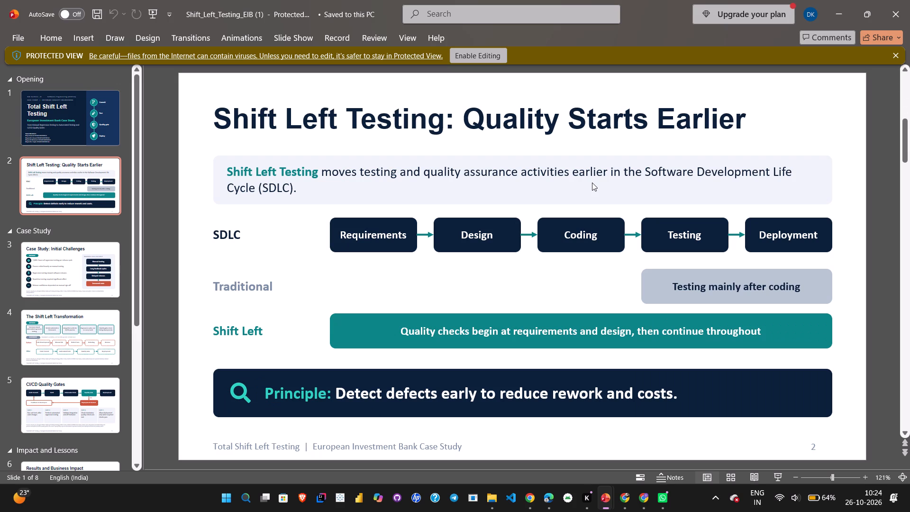
{"action": "key", "text": "Down"}
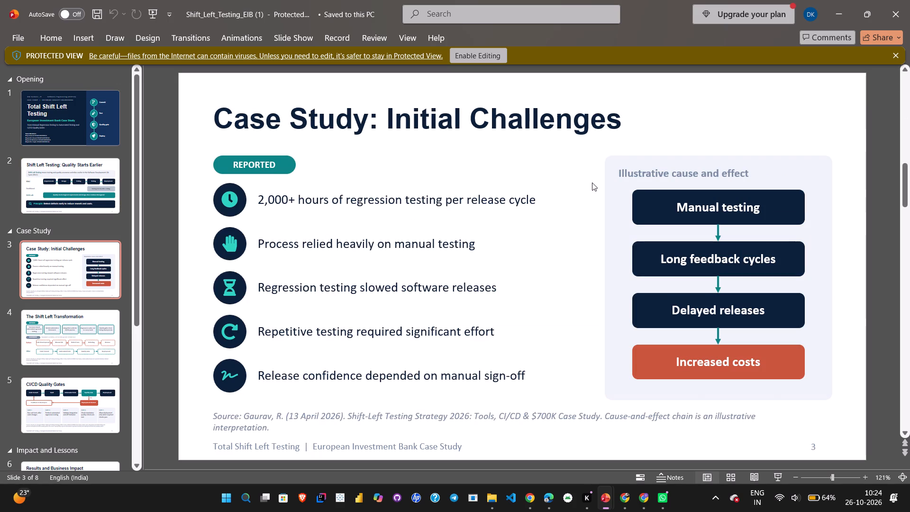
Review the remaining slides through to Conclusion and Q&A, and go back over them to the Shift Left Testing and Initial Challenges slides.
{"action": "key", "text": "Down"}
{"action": "key", "text": "Down"}
{"action": "key", "text": "Down"}
{"action": "key", "text": "Down"}
{"action": "key", "text": "Down"}
{"action": "key", "text": "Down"}
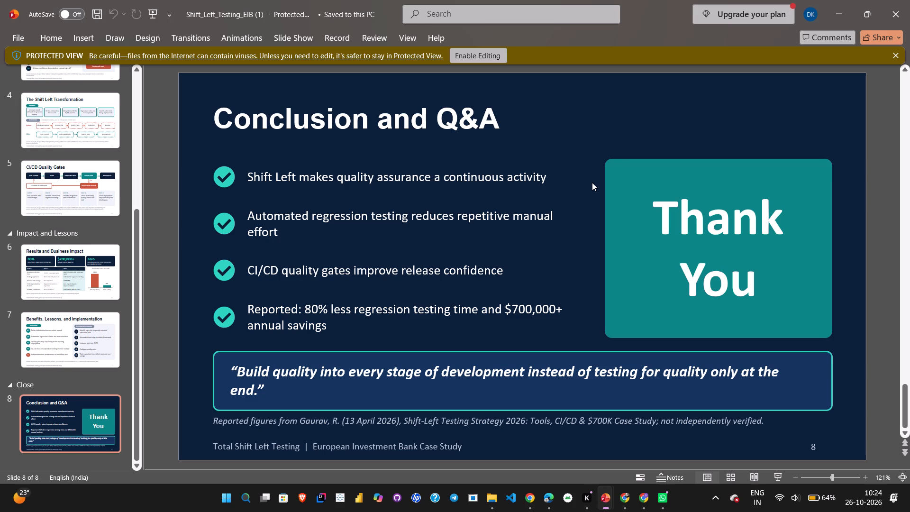
{"action": "key", "text": "Up"}
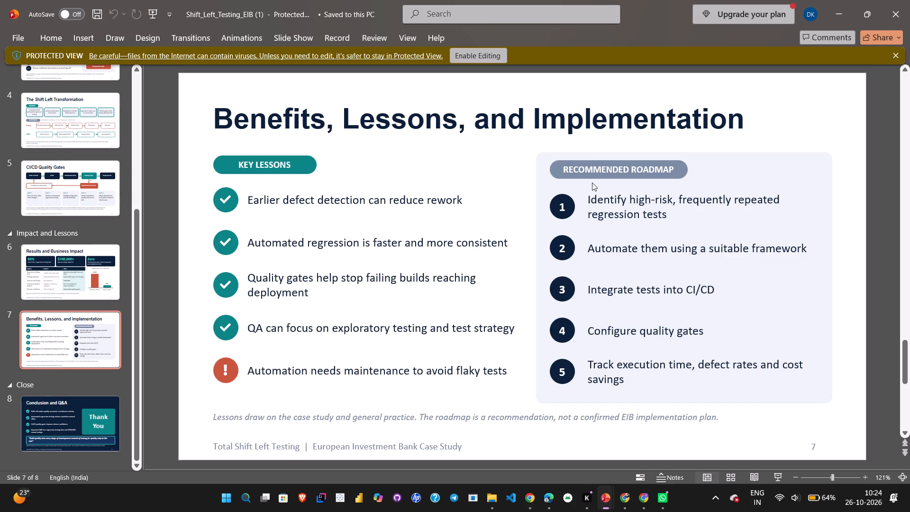
{"action": "key", "text": "Up"}
{"action": "key", "text": "Up"}
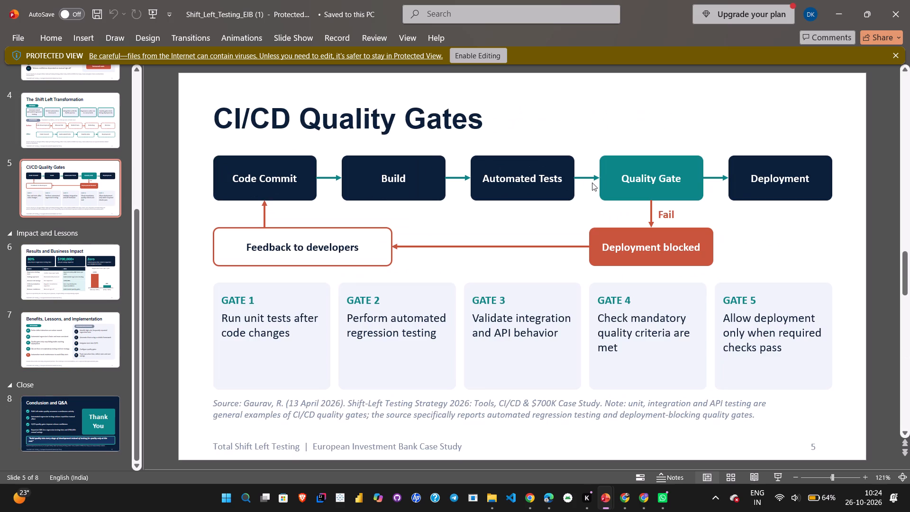
{"action": "key", "text": "Up"}
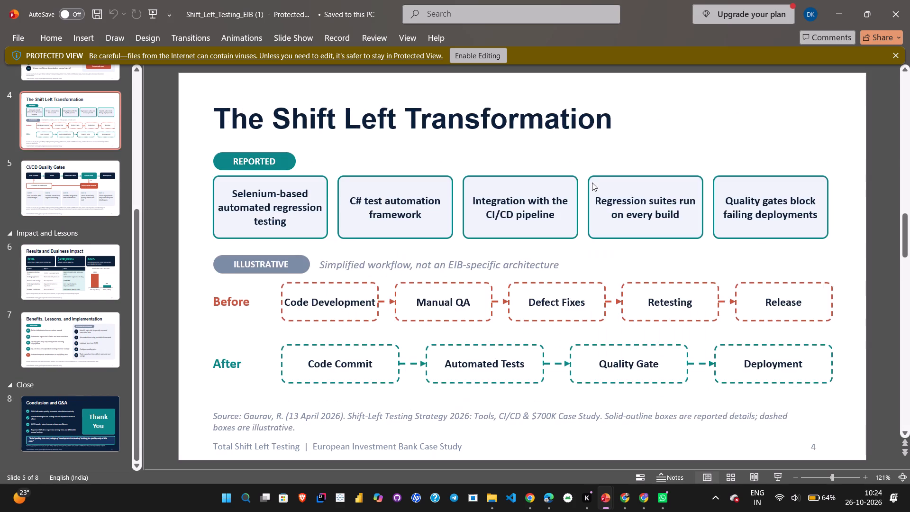
{"action": "key", "text": "Up"}
{"action": "key", "text": "Up"}
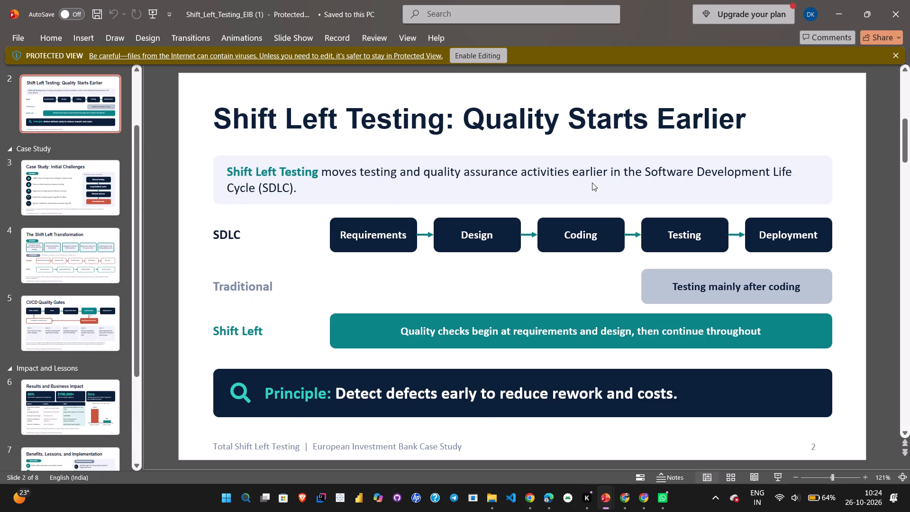
{"action": "key", "text": "Down"}
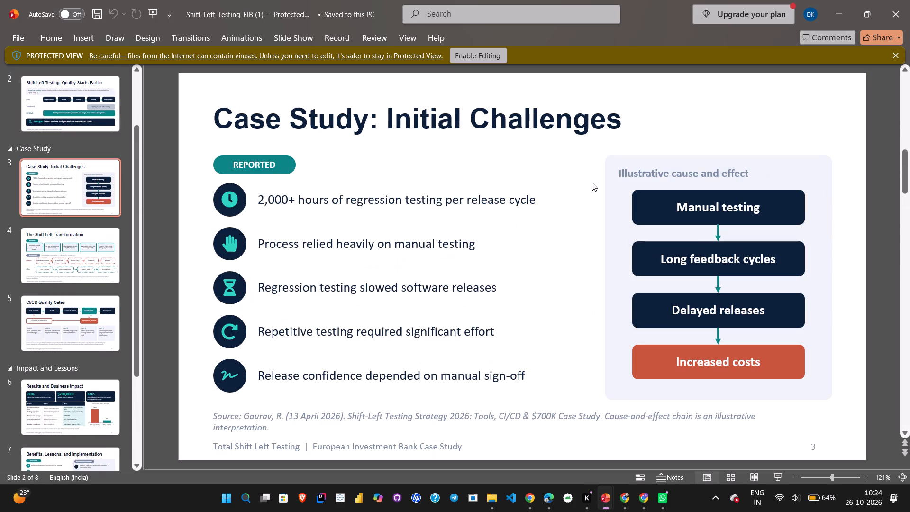
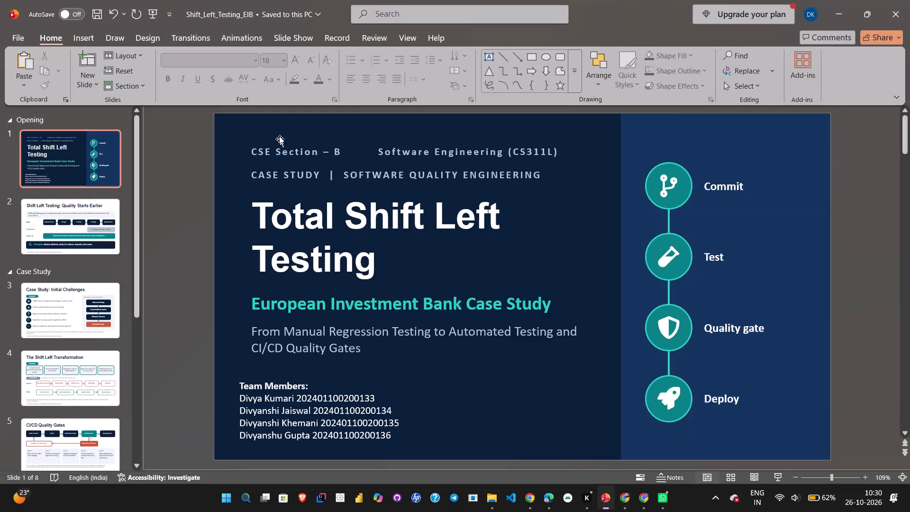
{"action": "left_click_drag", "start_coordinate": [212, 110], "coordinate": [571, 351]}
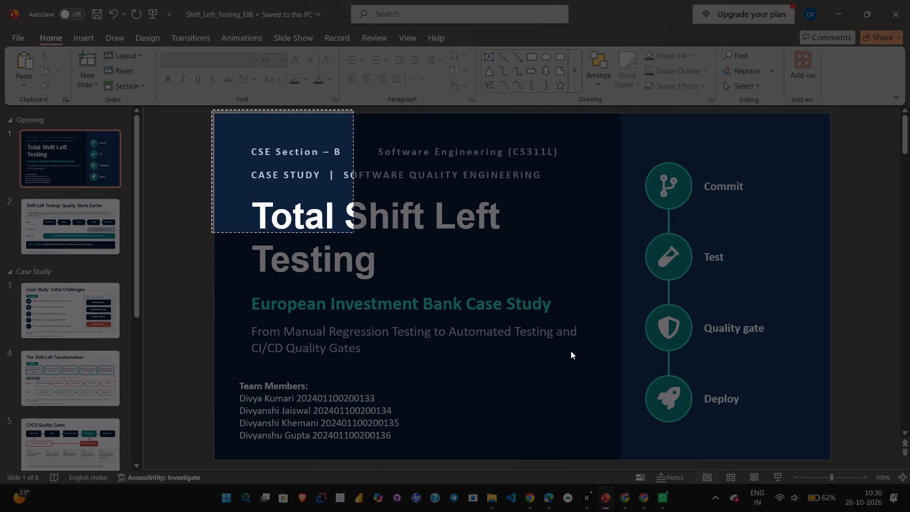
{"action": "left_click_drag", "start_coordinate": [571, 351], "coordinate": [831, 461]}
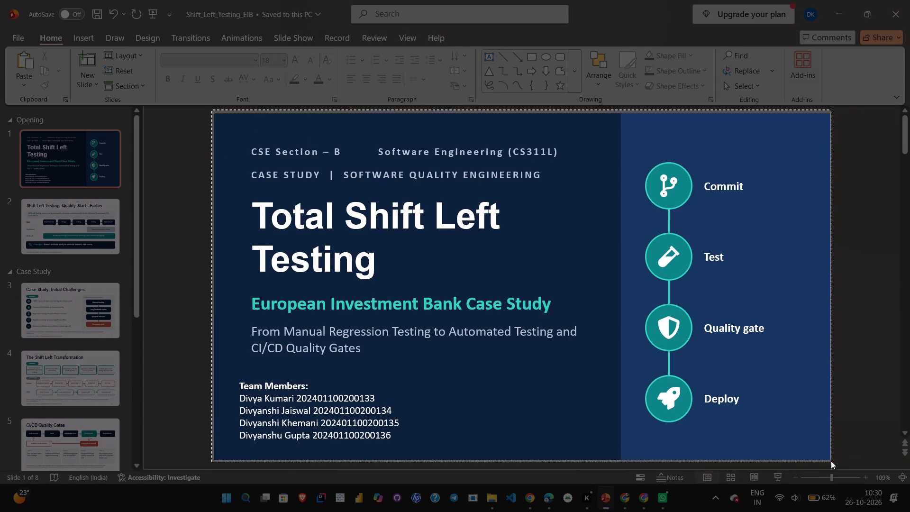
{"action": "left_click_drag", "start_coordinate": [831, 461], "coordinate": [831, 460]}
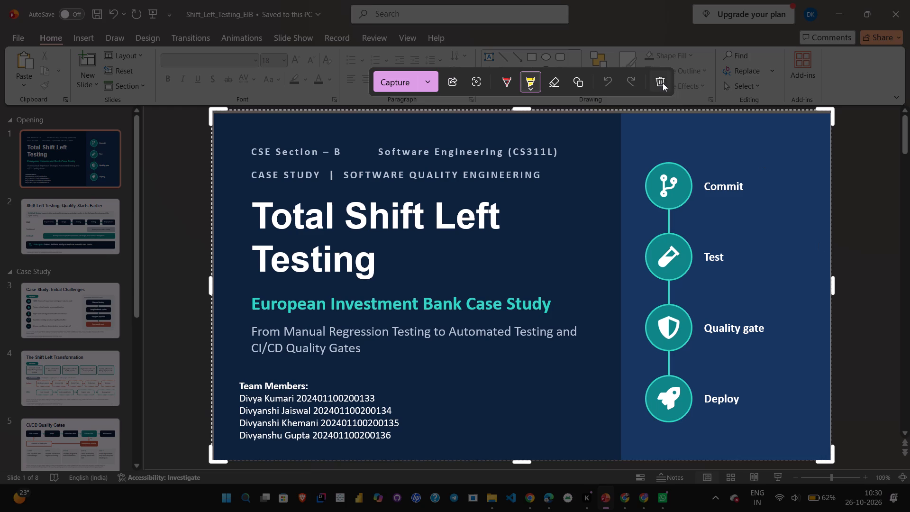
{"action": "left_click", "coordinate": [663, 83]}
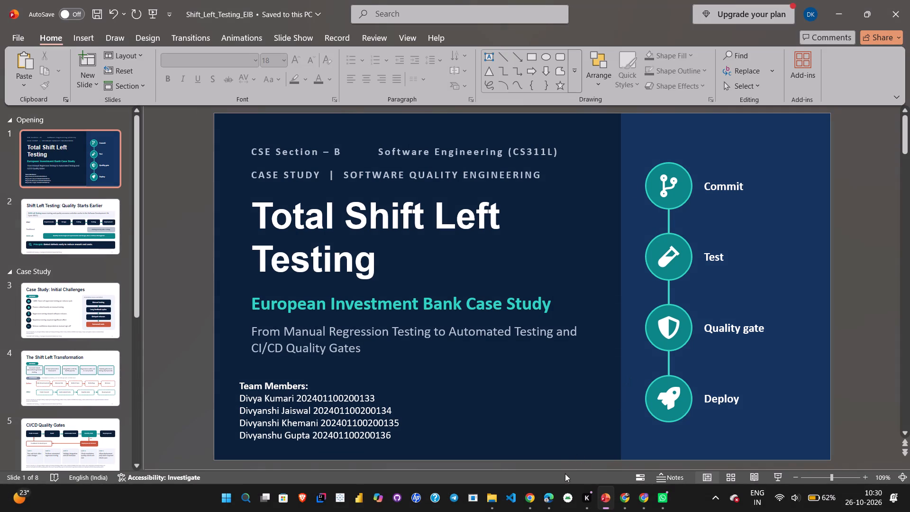
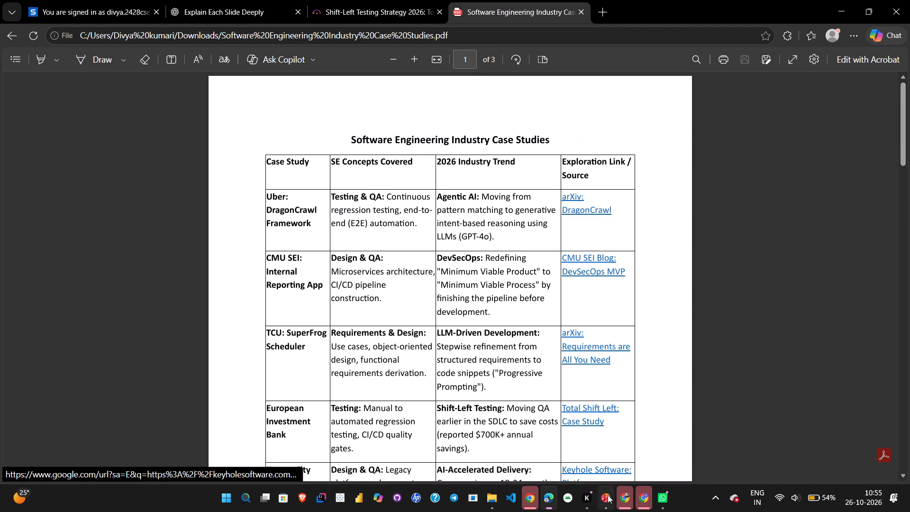
Switch to the Shift_Left_Testing_EIB presentation in PowerPoint, look through its opening, case study and impact slides, and return to the title slide.
{"action": "left_click", "coordinate": [607, 497]}
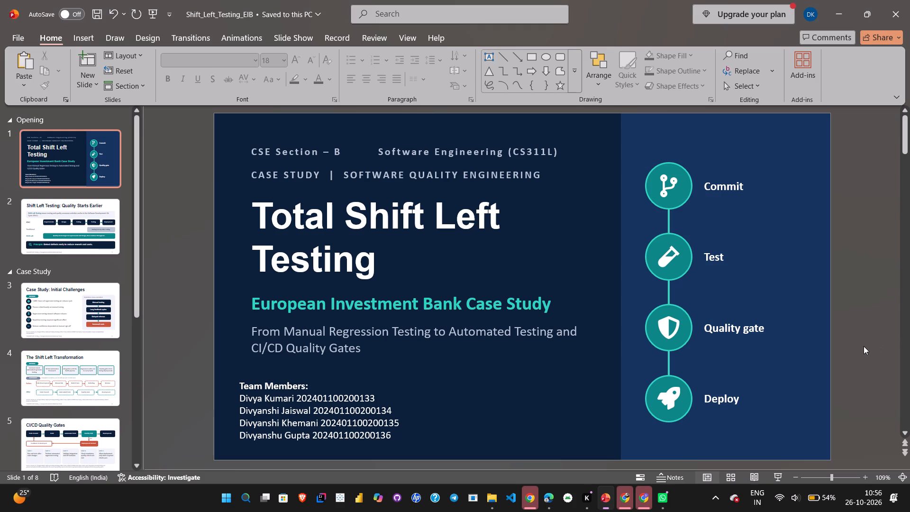
{"action": "key", "text": "Down"}
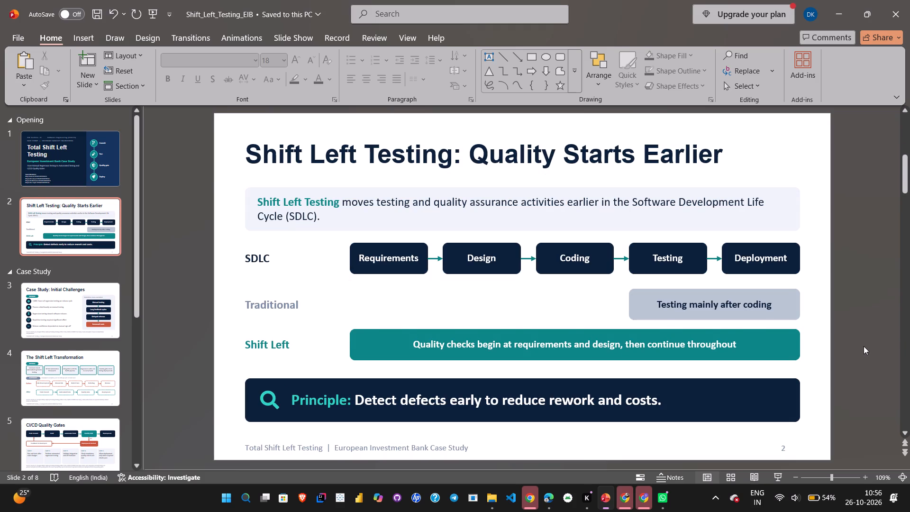
{"action": "key", "text": "Up"}
{"action": "key", "text": "Down"}
{"action": "key", "text": "Down"}
{"action": "key", "text": "Down"}
{"action": "key", "text": "Down"}
{"action": "key", "text": "Down"}
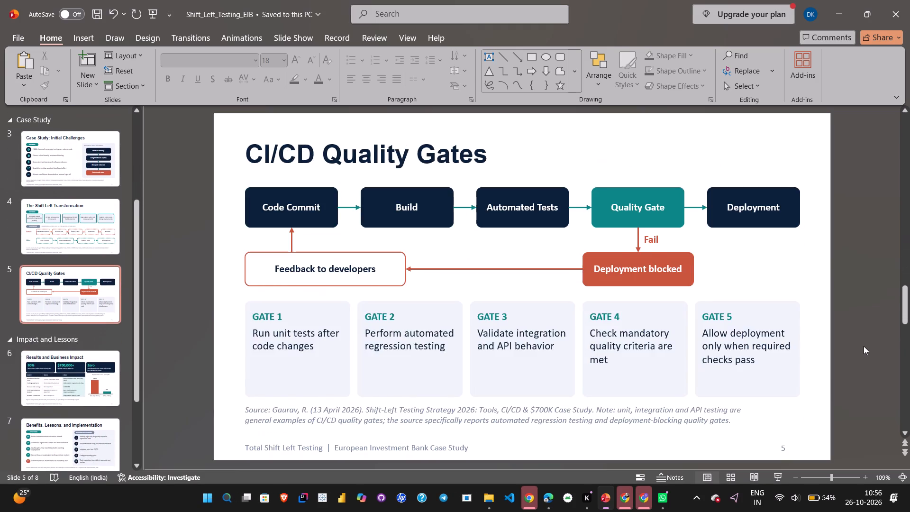
{"action": "key", "text": "Down"}
{"action": "key", "text": "Down"}
{"action": "key", "text": "Up"}
{"action": "key", "text": "Up"}
{"action": "key", "text": "Up"}
{"action": "key", "text": "Up"}
{"action": "key", "text": "Up"}
{"action": "key", "text": "Up"}
{"action": "key", "text": "Up"}
{"action": "key", "text": "Up"}
{"action": "key", "text": "Up"}
{"action": "key", "text": "Up"}
{"action": "key", "text": "Up"}
{"action": "key", "text": "Up"}
{"action": "key", "text": "Up"}
{"action": "key", "text": "Up"}
{"action": "key", "text": "Up"}
{"action": "key", "text": "Up"}
{"action": "key", "text": "Up"}
{"action": "key", "text": "Up"}
{"action": "key", "text": "Up"}
{"action": "key", "text": "Up"}
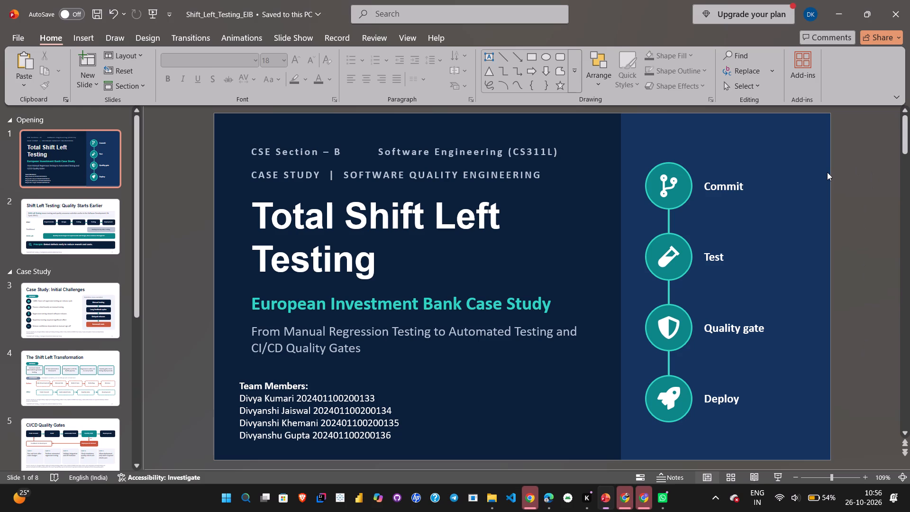
Review the whole deck from the title slide through Conclusion and Q&A, and return to slide 1.
{"action": "key", "text": "Down"}
{"action": "key", "text": "Down"}
{"action": "key", "text": "Down"}
{"action": "key", "text": "Down"}
{"action": "key", "text": "Down"}
{"action": "key", "text": "Down"}
{"action": "key", "text": "Down"}
{"action": "key", "text": "Down"}
{"action": "key", "text": "Down"}
{"action": "key", "text": "Down"}
{"action": "key", "text": "Down"}
{"action": "key", "text": "Down"}
{"action": "key", "text": "Down"}
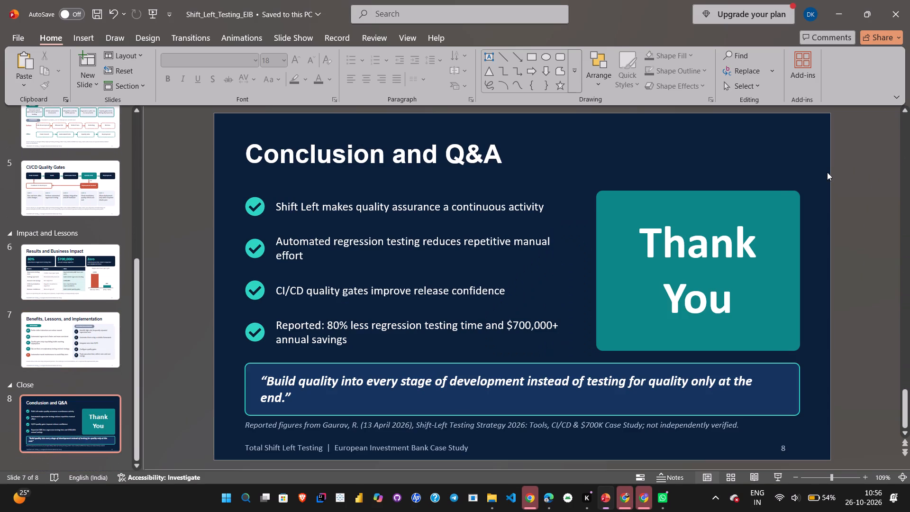
{"action": "key", "text": "Up"}
{"action": "key", "text": "Up"}
{"action": "key", "text": "Up"}
{"action": "key", "text": "Up"}
{"action": "key", "text": "Up"}
{"action": "key", "text": "Up"}
{"action": "key", "text": "Up"}
{"action": "key", "text": "Up"}
{"action": "key", "text": "Up"}
{"action": "key", "text": "Up"}
{"action": "key", "text": "Up"}
{"action": "key", "text": "Up"}
{"action": "key", "text": "Up"}
{"action": "key", "text": "Up"}
{"action": "key", "text": "Up"}
{"action": "key", "text": "Up"}
{"action": "key", "text": "Up"}
{"action": "key", "text": "Up"}
{"action": "key", "text": "Up"}
{"action": "key", "text": "Up"}
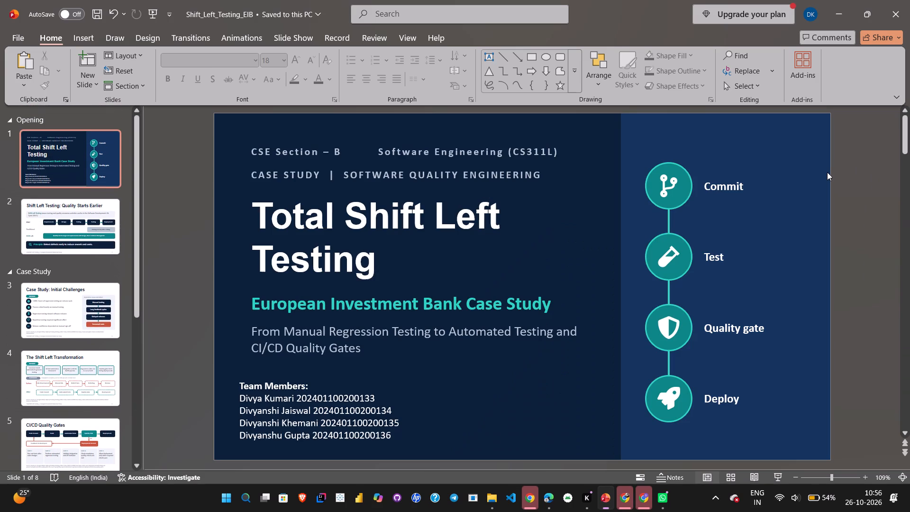